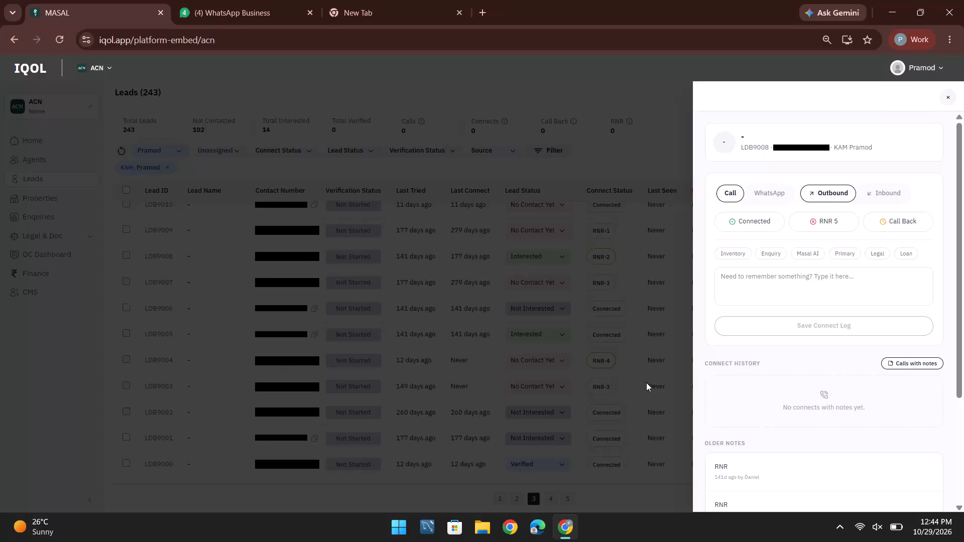
pyautogui.hscroll(2, 822, 379)
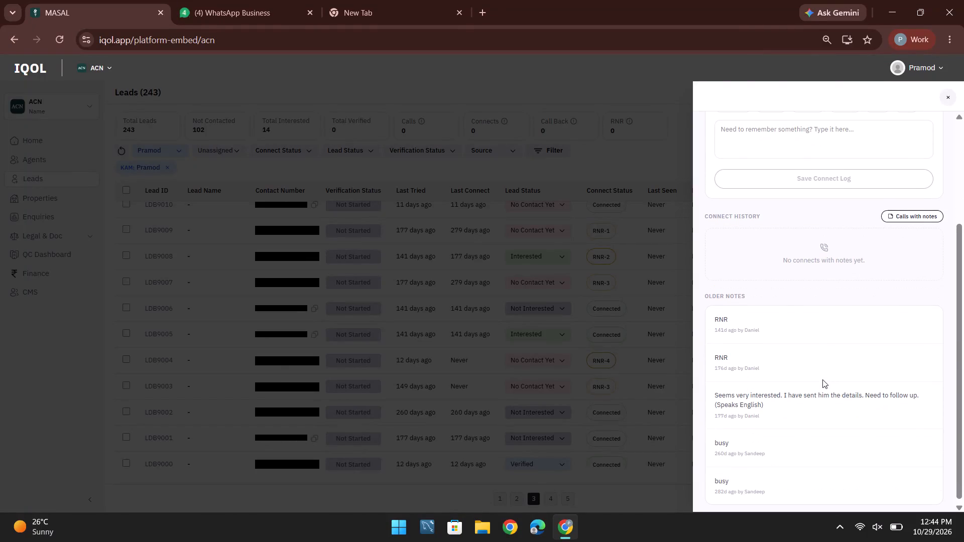
pyautogui.scroll(4, 822, 379)
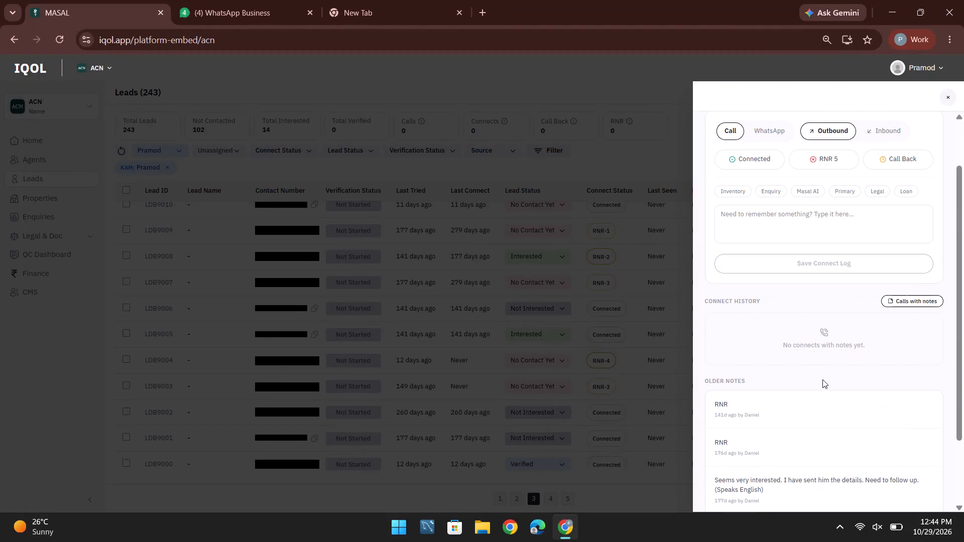
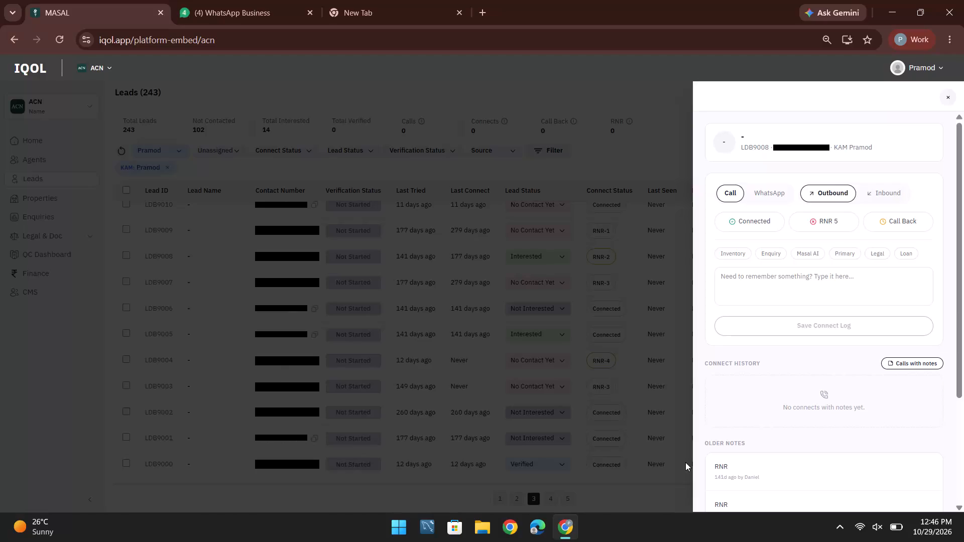
pyautogui.click(675, 488)
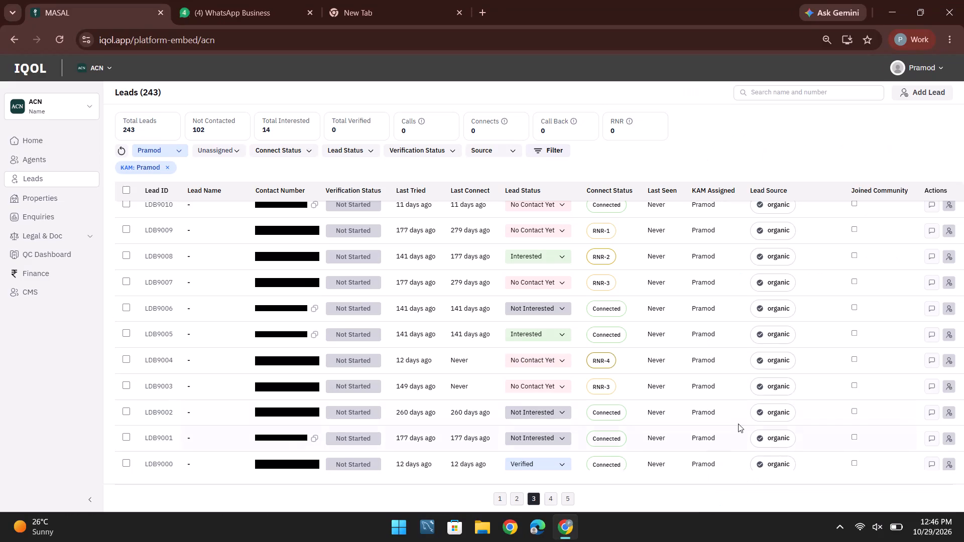
pyautogui.scroll(-1, 738, 424)
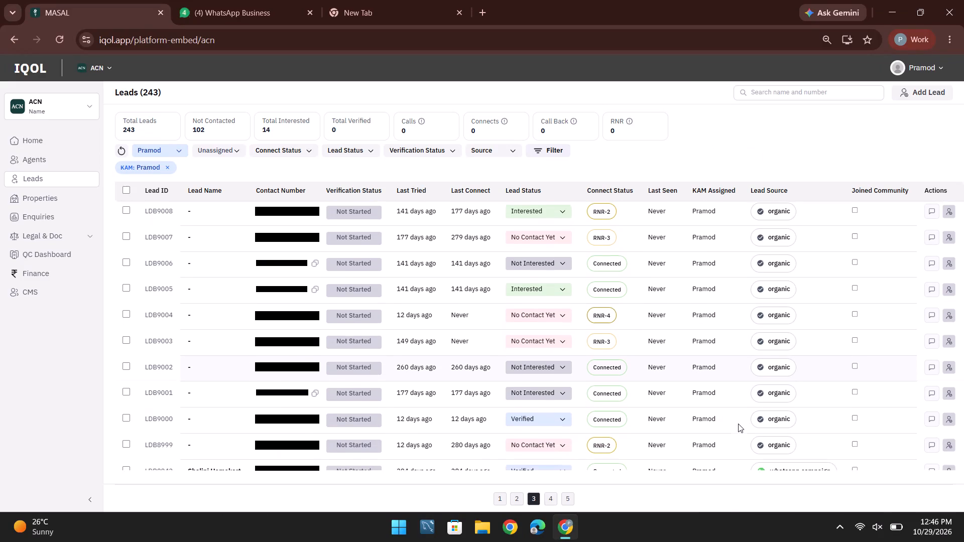
pyautogui.scroll(-1, 738, 424)
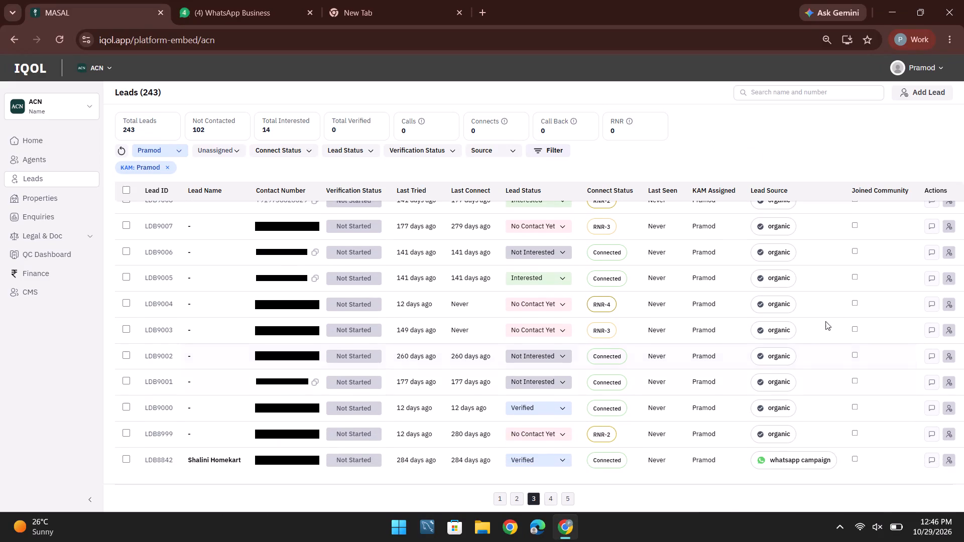
pyautogui.click(931, 229)
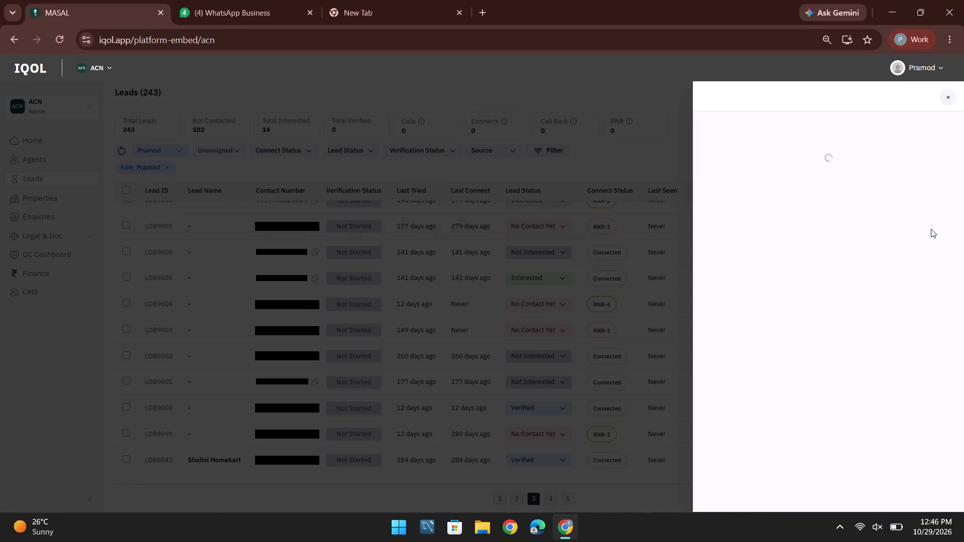
pyautogui.click(790, 467)
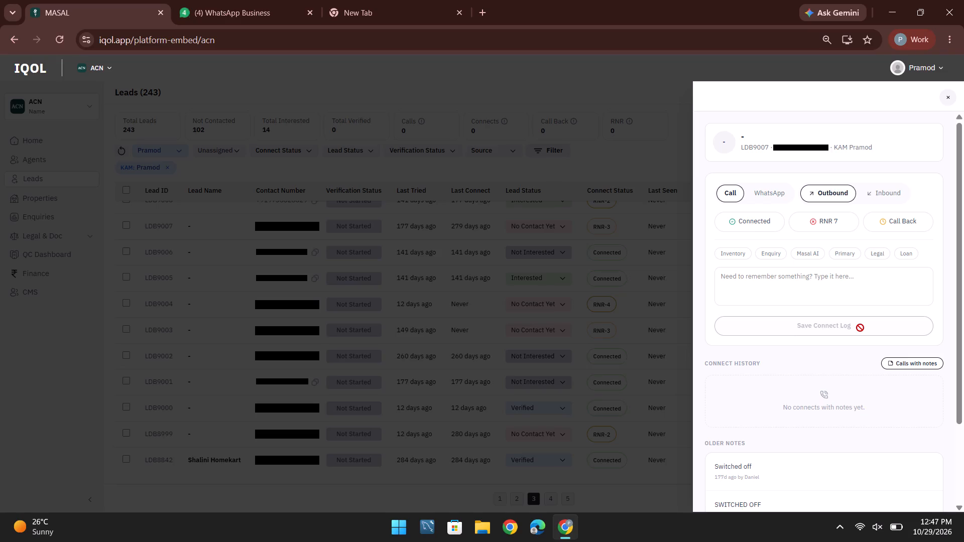
pyautogui.click(635, 497)
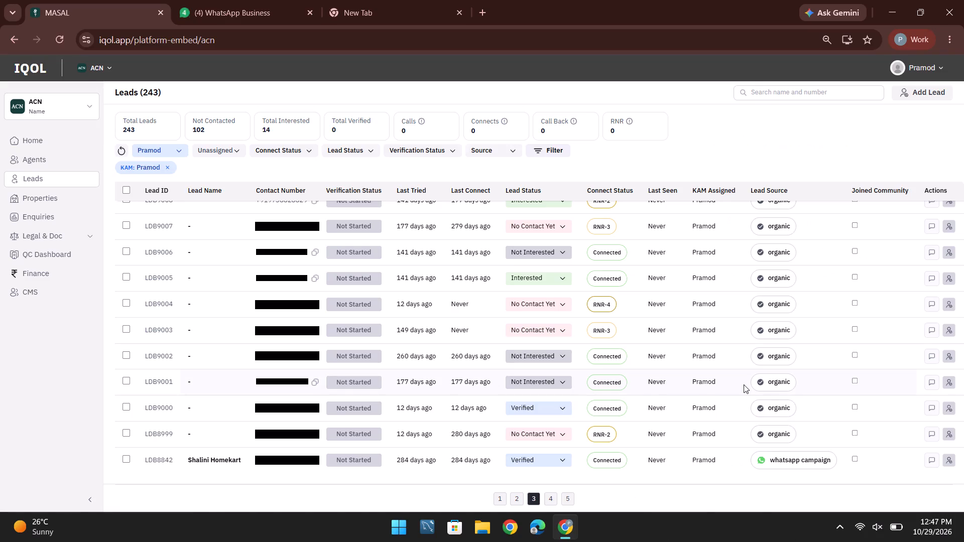
pyautogui.click(933, 228)
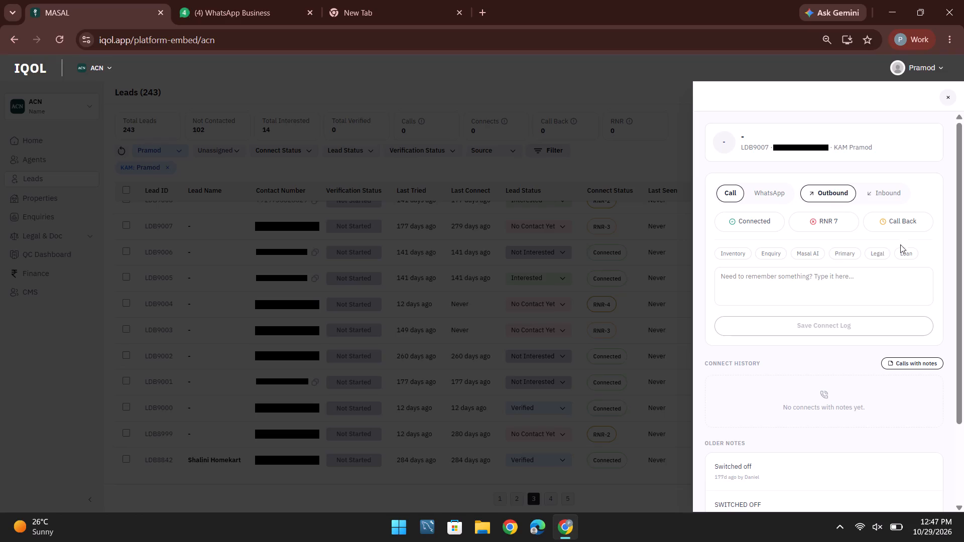
pyautogui.click(838, 226)
pyautogui.click(794, 277)
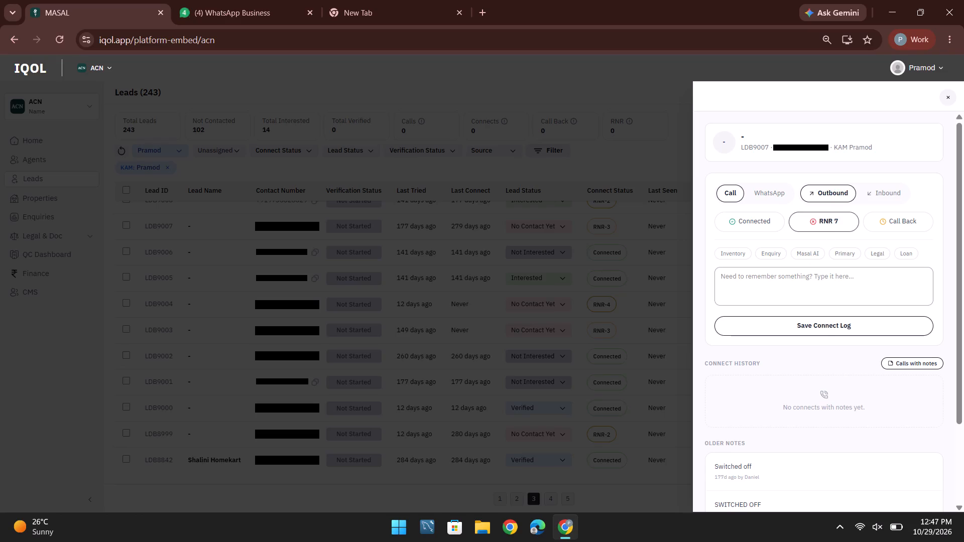
pyautogui.write('switched off')
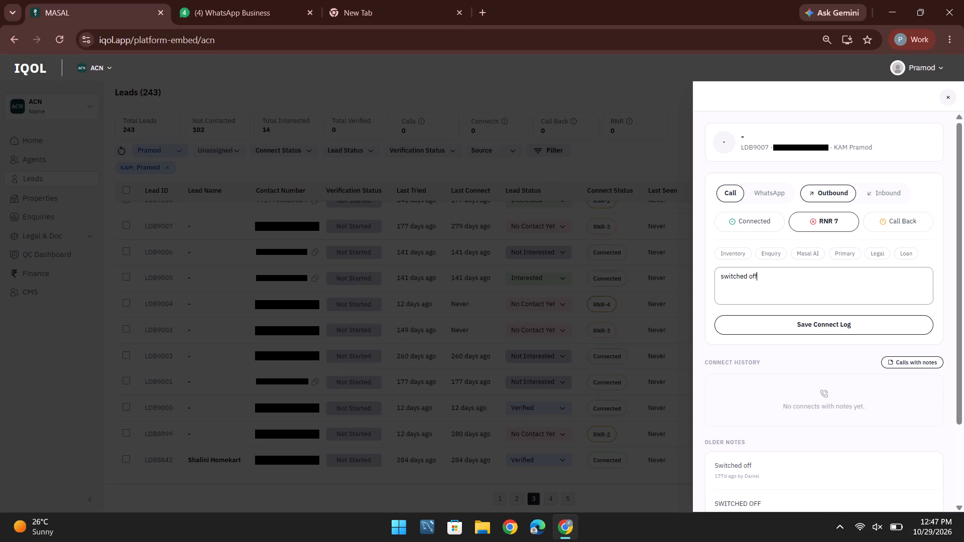
pyautogui.click(804, 330)
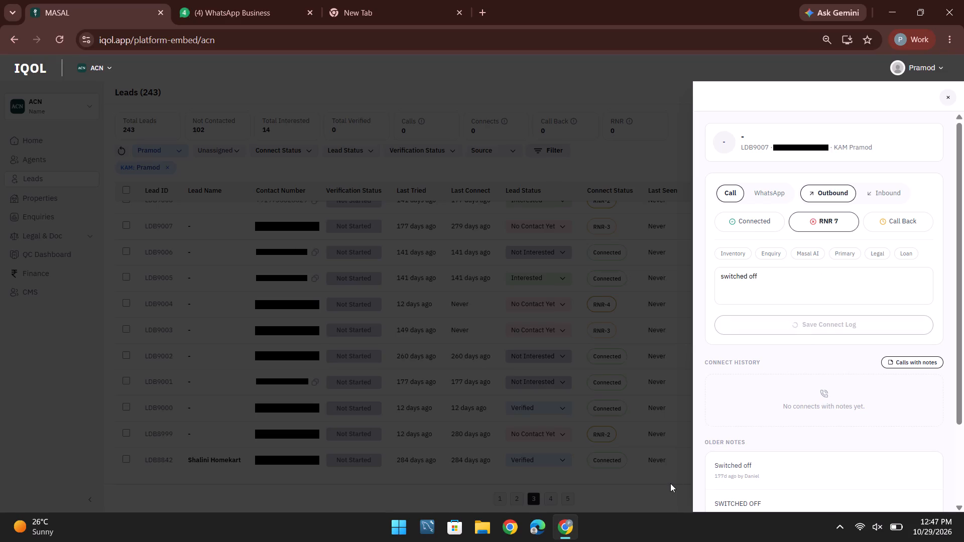
pyautogui.click(668, 484)
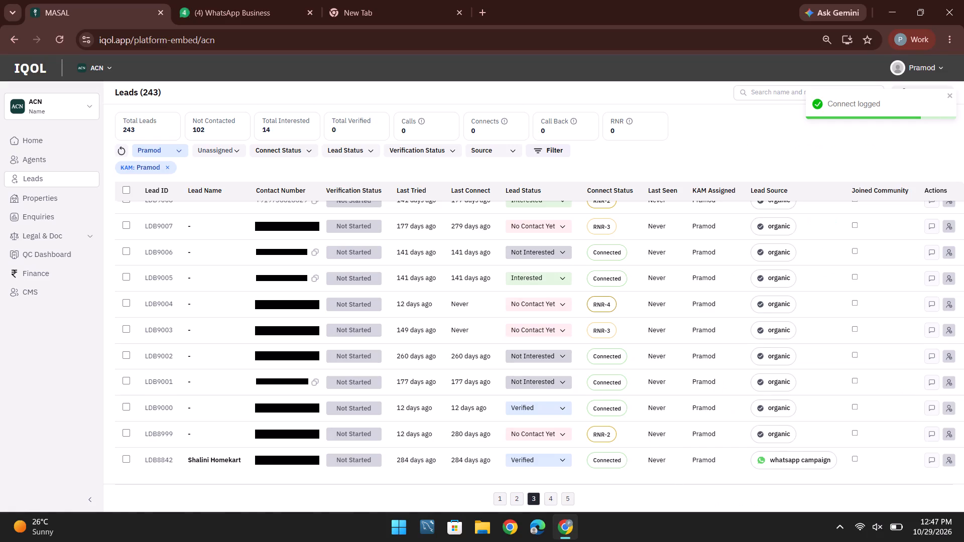
pyautogui.scroll(-1, 732, 414)
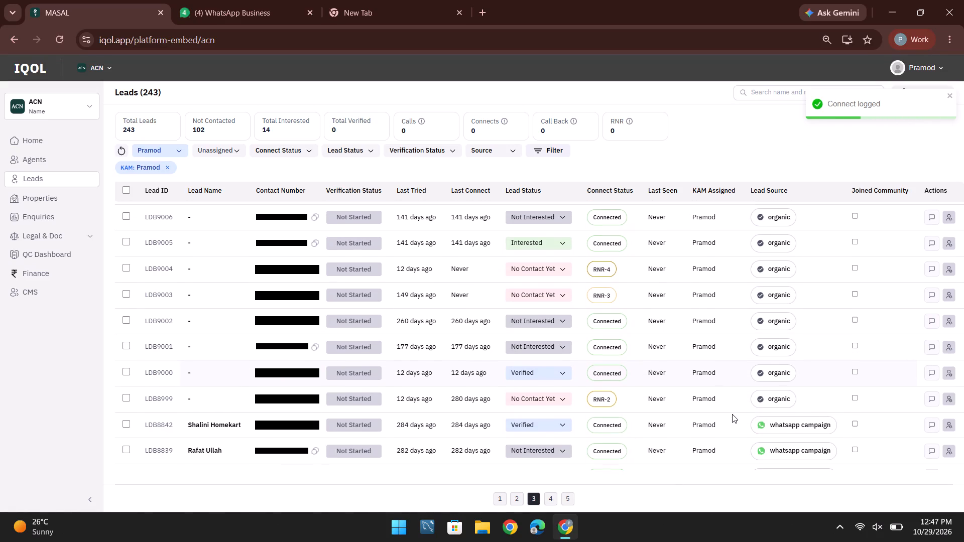
pyautogui.click(936, 210)
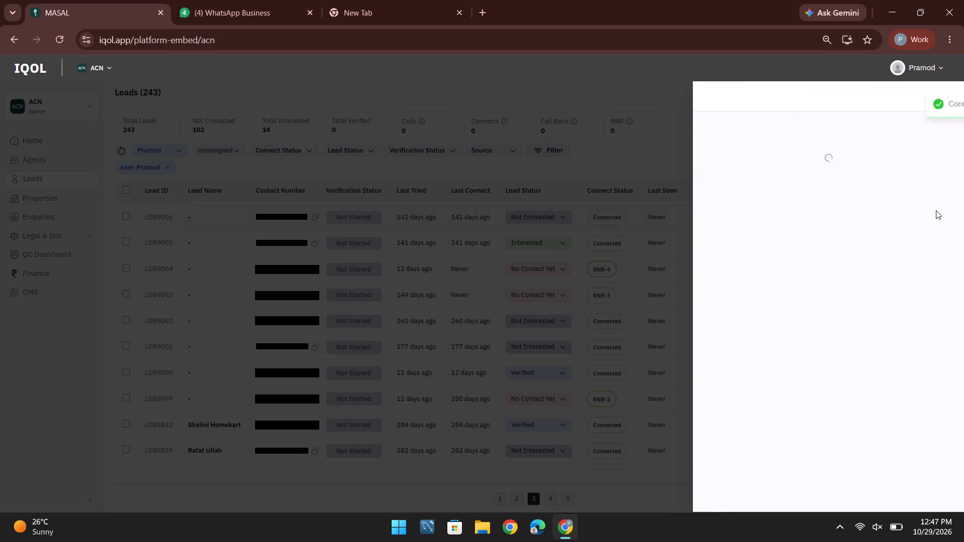
pyautogui.click(685, 458)
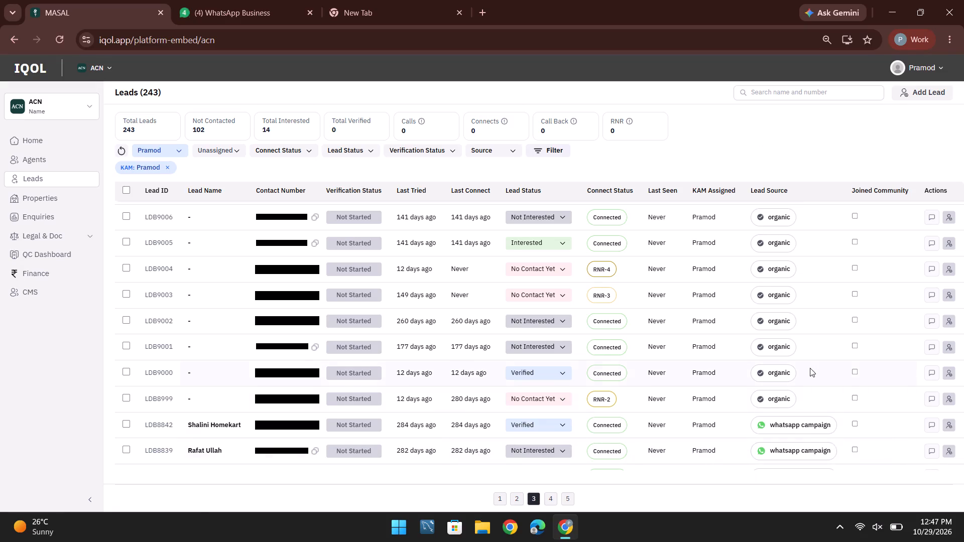
pyautogui.scroll(-1, 812, 367)
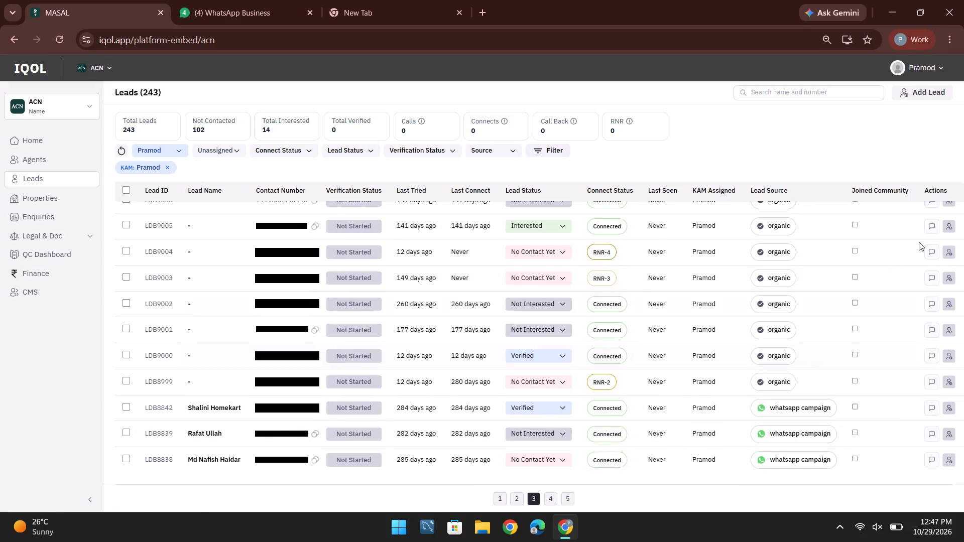
pyautogui.click(937, 225)
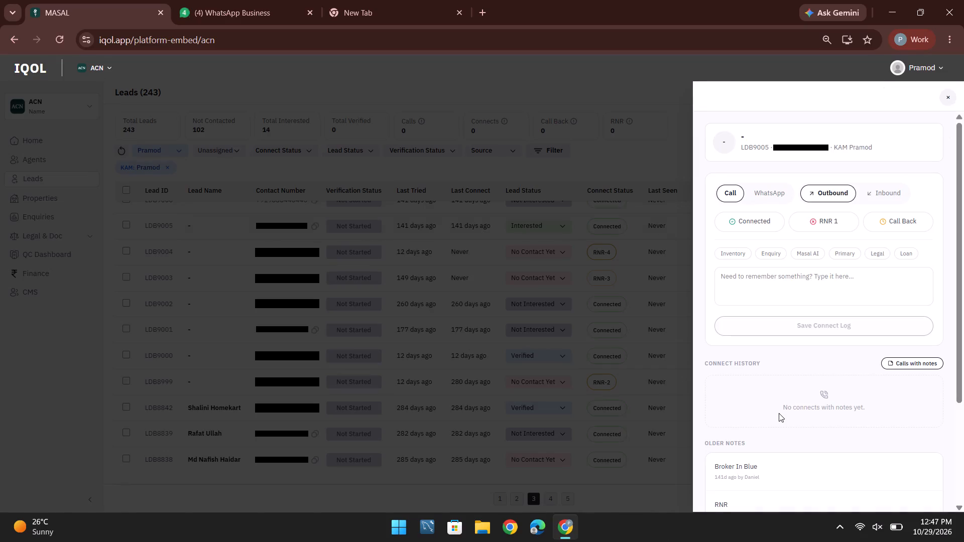
pyautogui.hscroll(2, 779, 413)
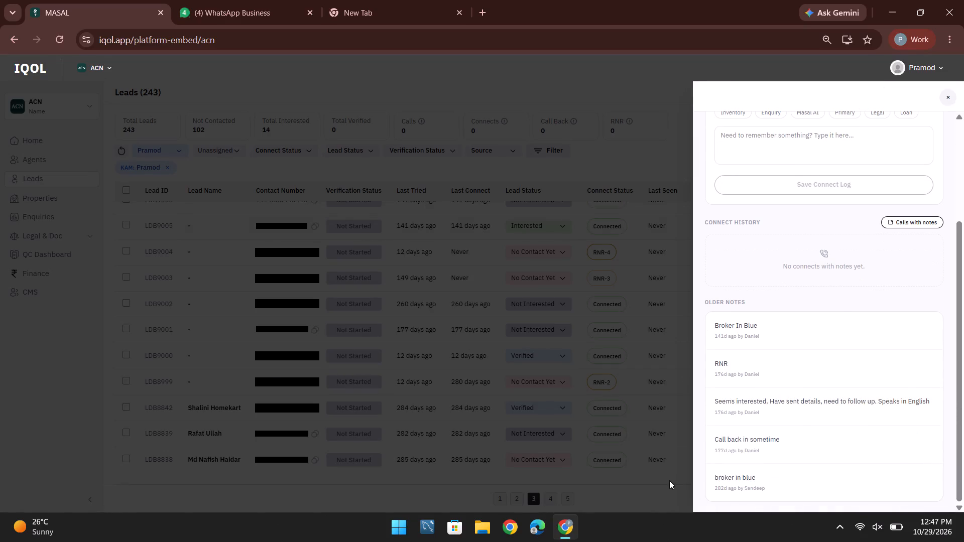
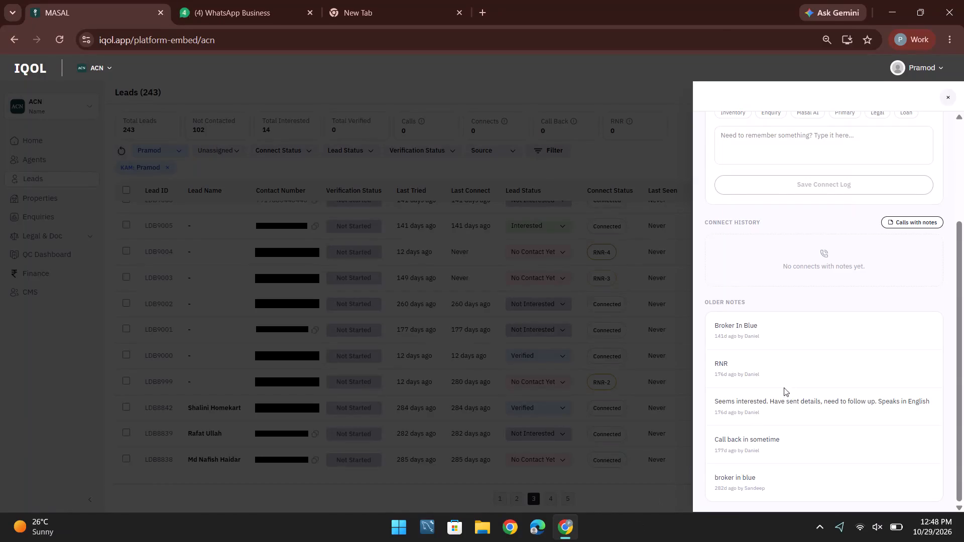
pyautogui.scroll(4, 865, 345)
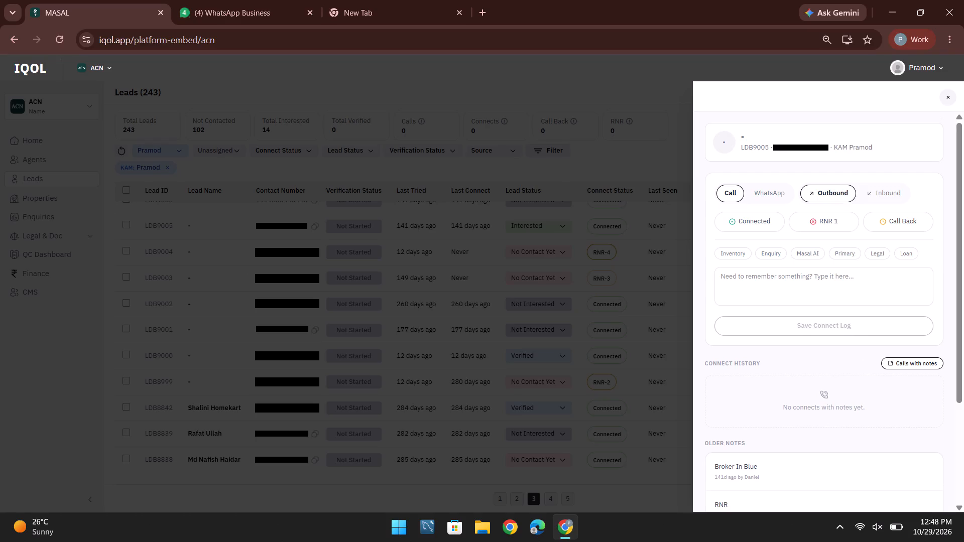
pyautogui.scroll(-1, 832, 409)
pyautogui.hscroll(1, 832, 409)
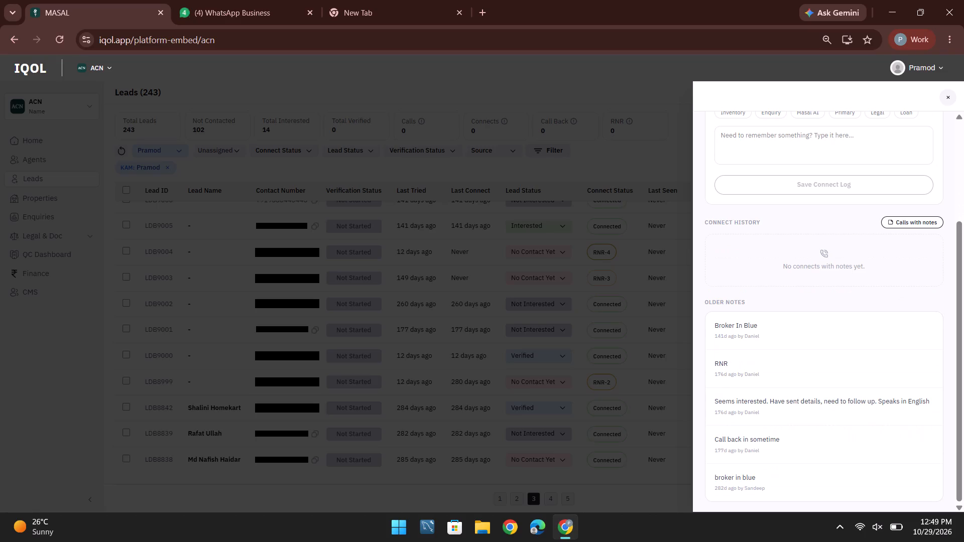
pyautogui.scroll(1, 903, 368)
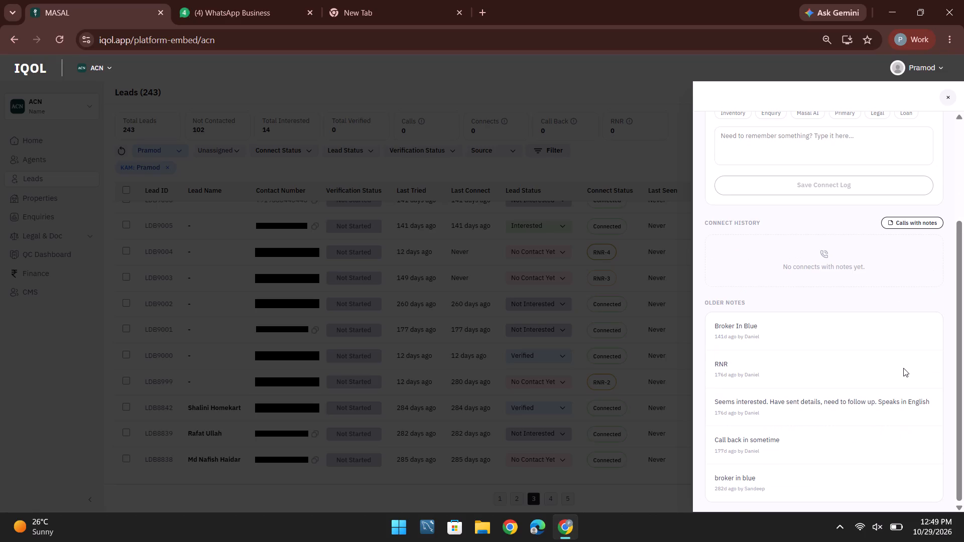
pyautogui.scroll(1, 903, 368)
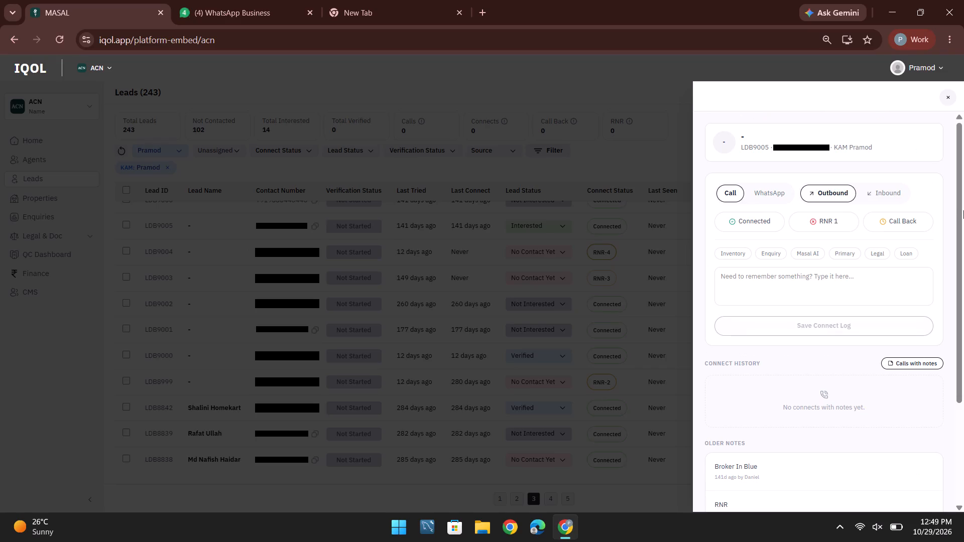
pyautogui.click(945, 102)
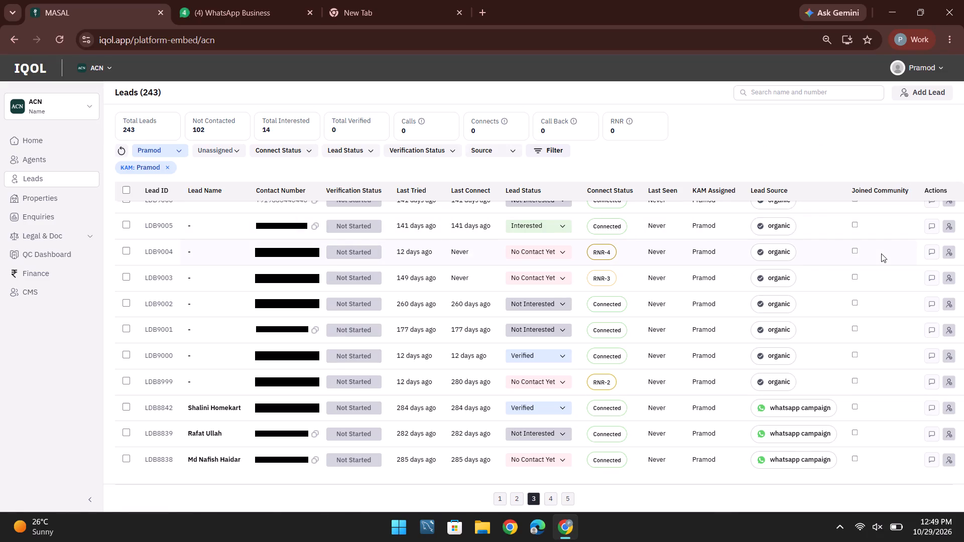
pyautogui.click(949, 230)
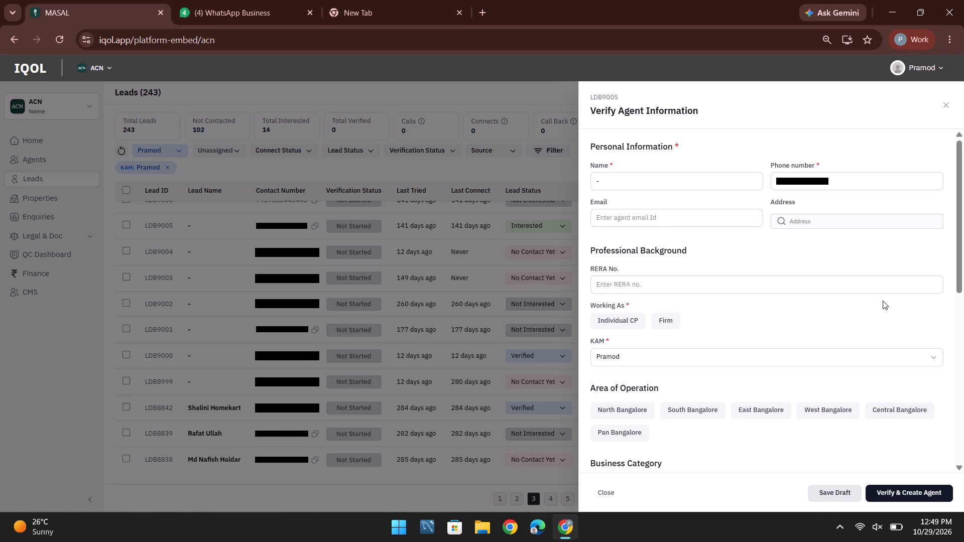
pyautogui.click(565, 473)
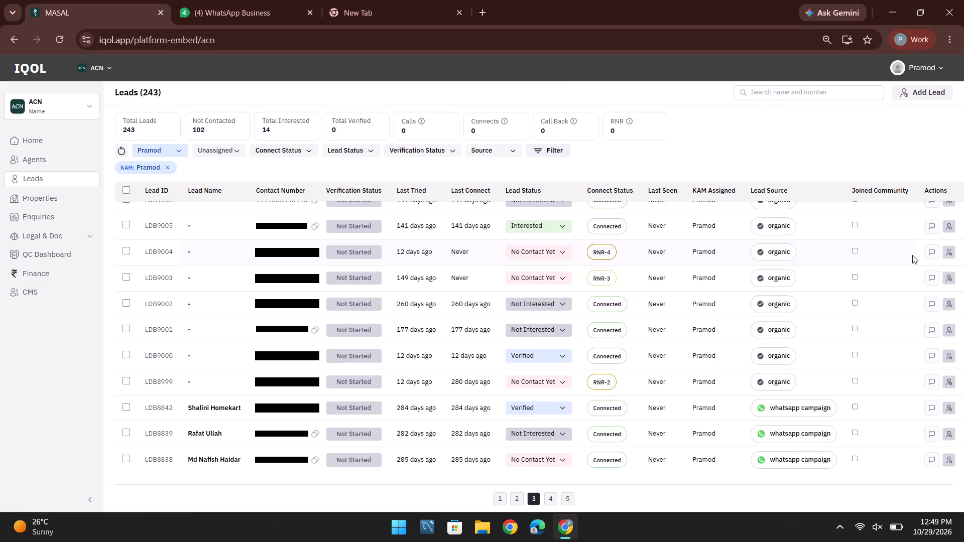
pyautogui.click(925, 255)
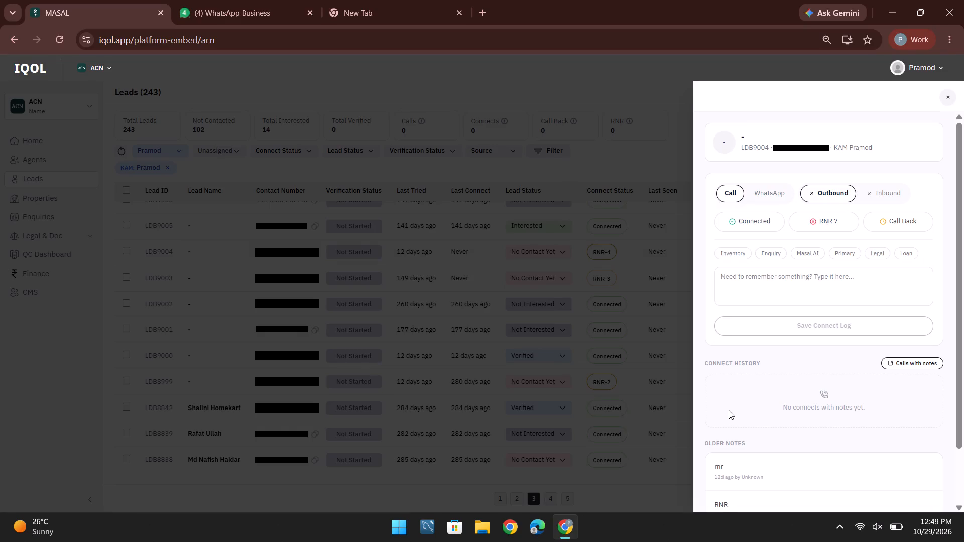
pyautogui.click(627, 495)
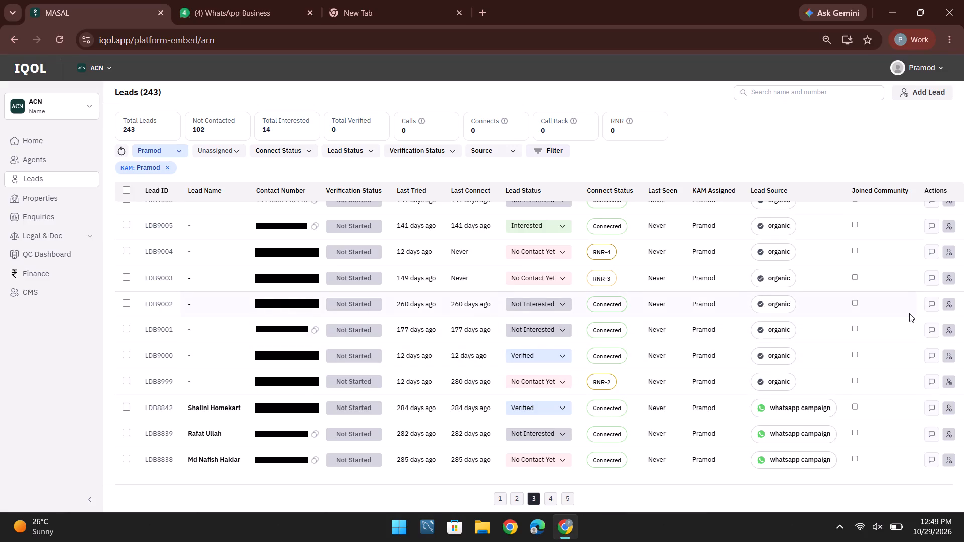
pyautogui.click(935, 279)
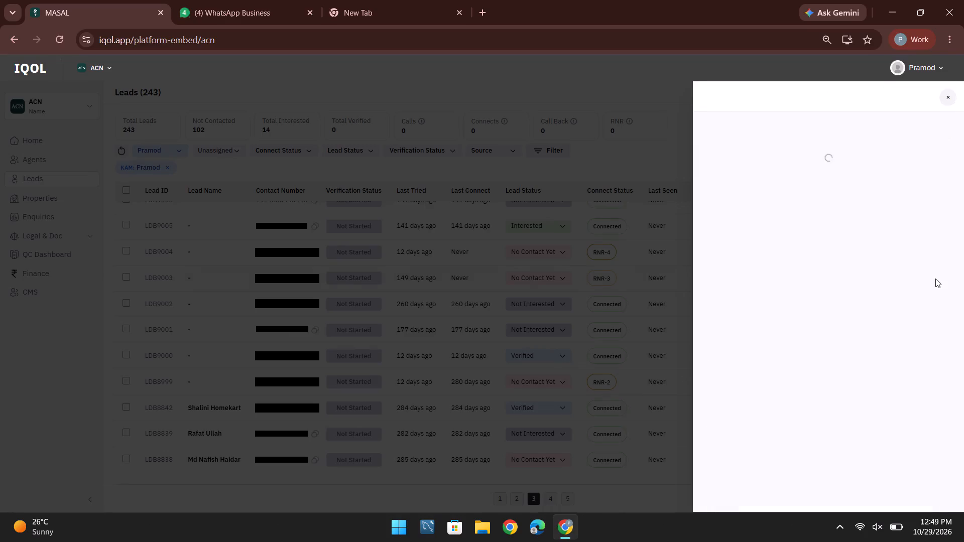
pyautogui.scroll(-2, 775, 442)
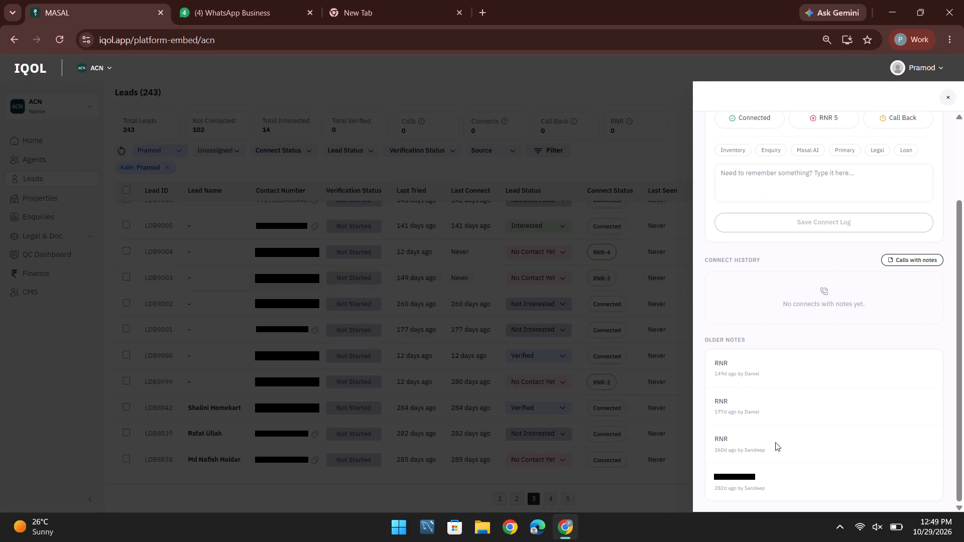
pyautogui.scroll(2, 775, 442)
pyautogui.scroll(-1, 775, 442)
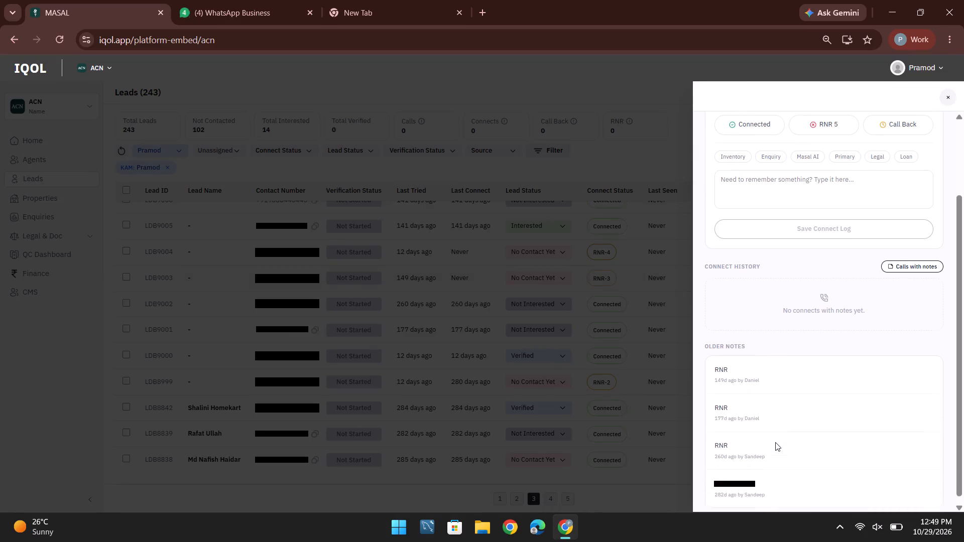
pyautogui.scroll(3, 775, 442)
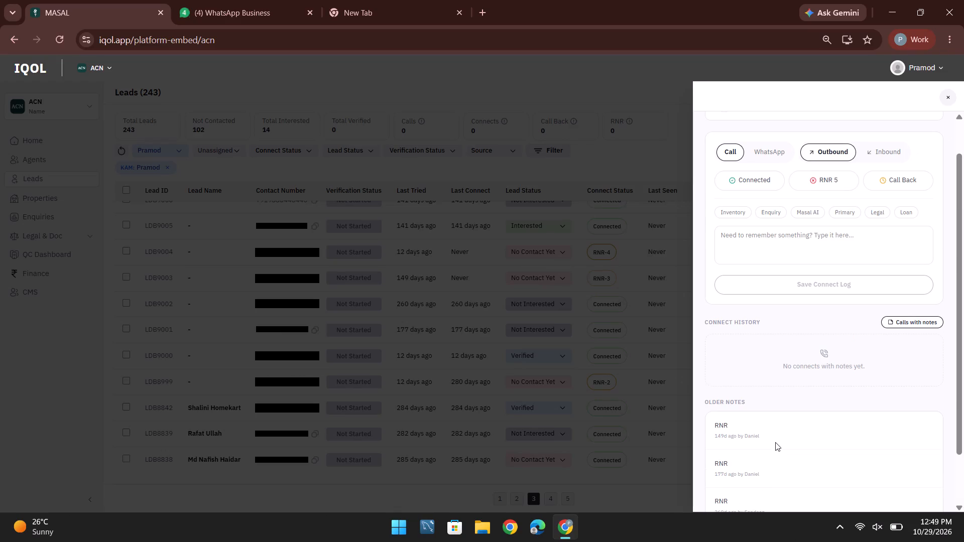
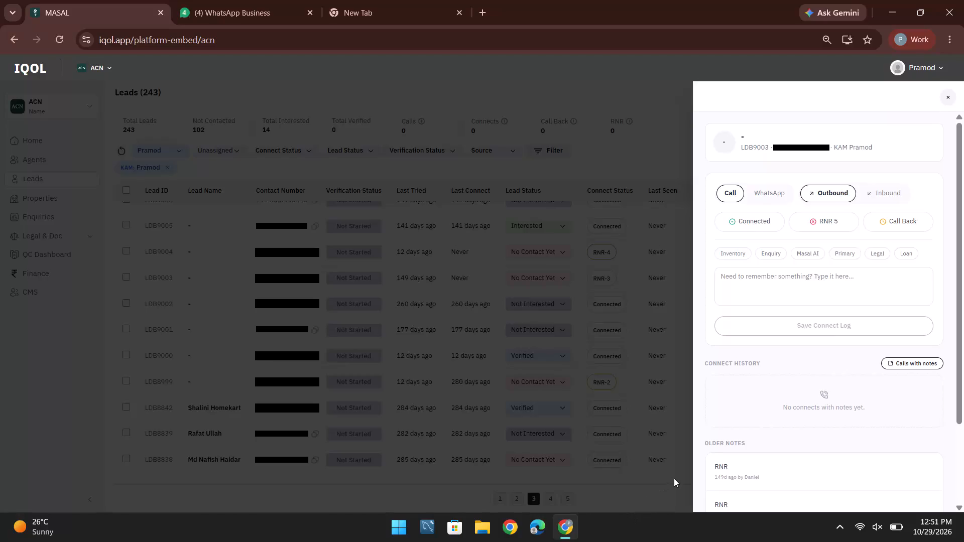
pyautogui.hscroll(1, 760, 425)
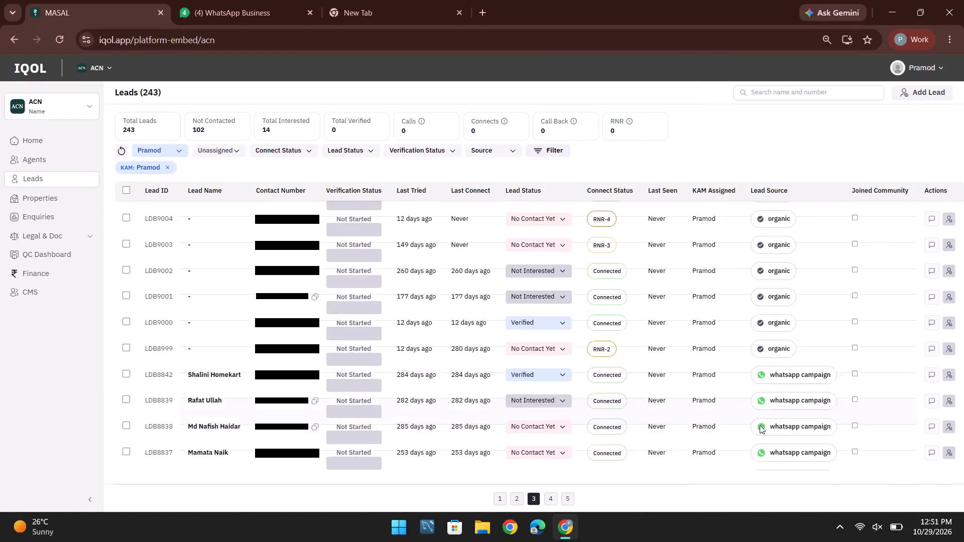
pyautogui.hscroll(2, 760, 425)
pyautogui.scroll(-2, 760, 425)
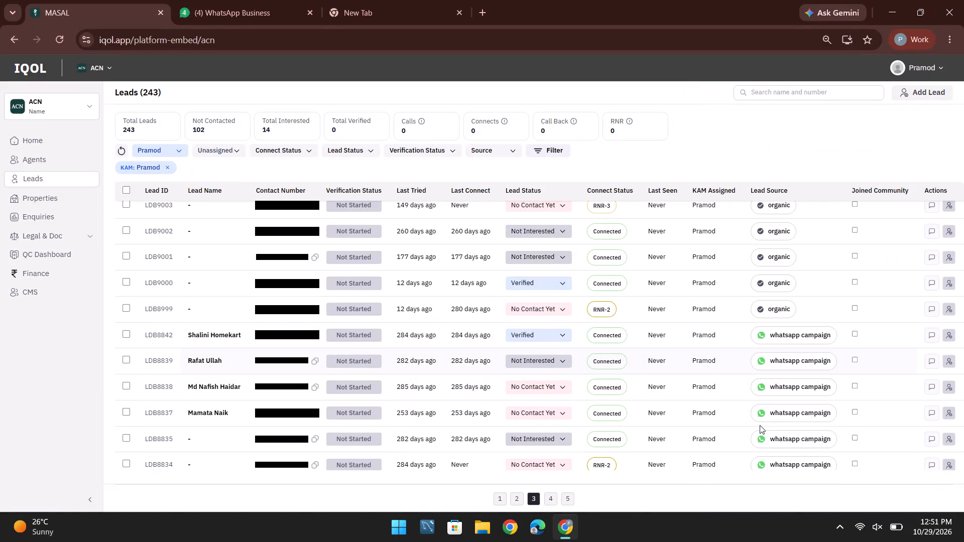
pyautogui.scroll(-1, 814, 461)
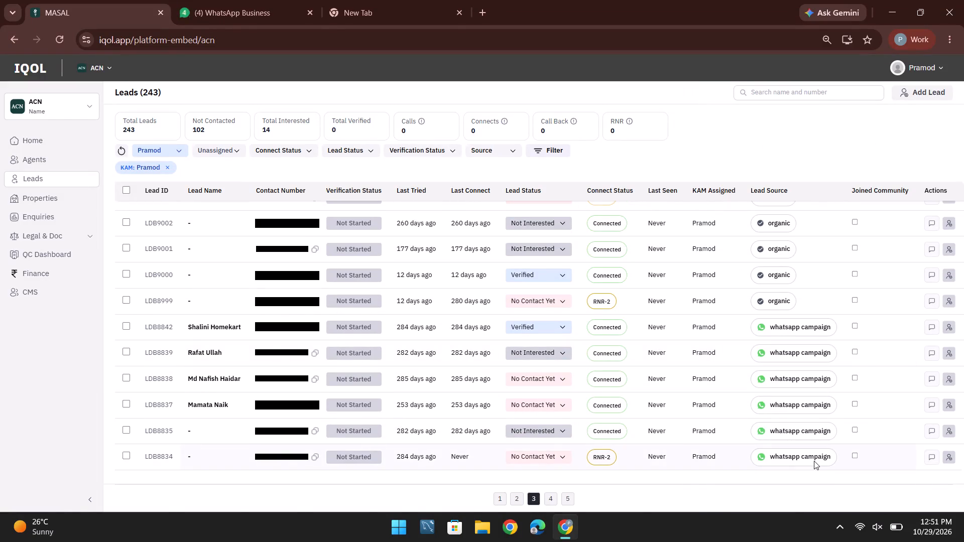
pyautogui.scroll(-4, 814, 461)
pyautogui.click(927, 427)
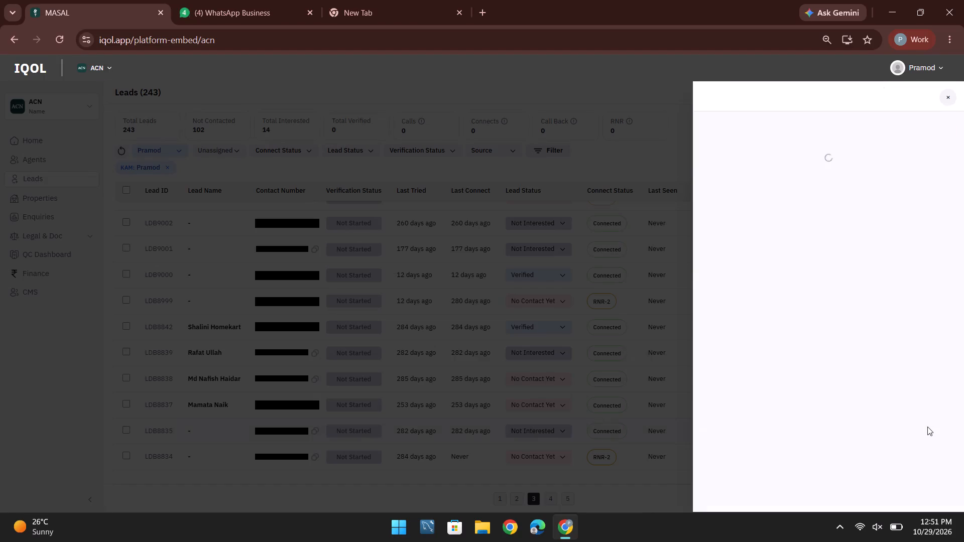
pyautogui.click(645, 500)
pyautogui.click(931, 458)
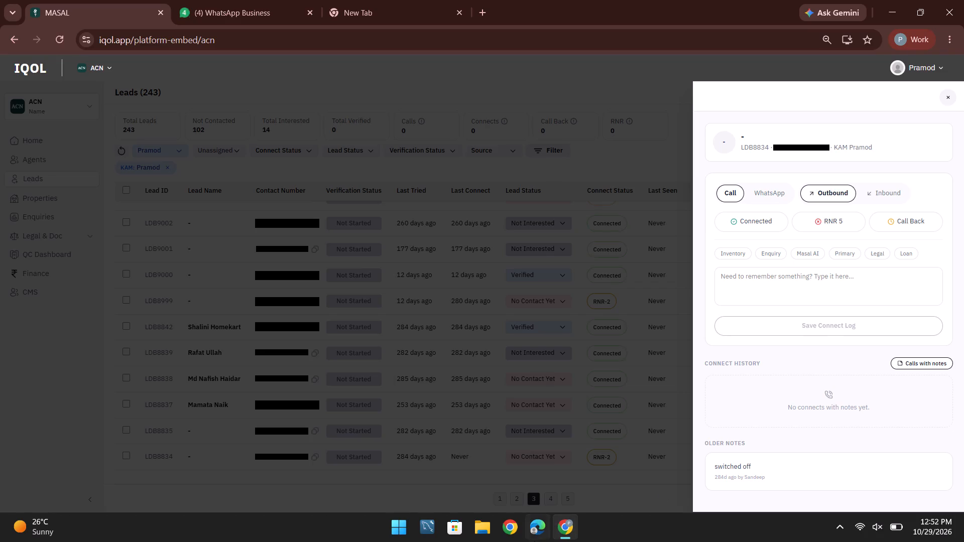
pyautogui.click(641, 483)
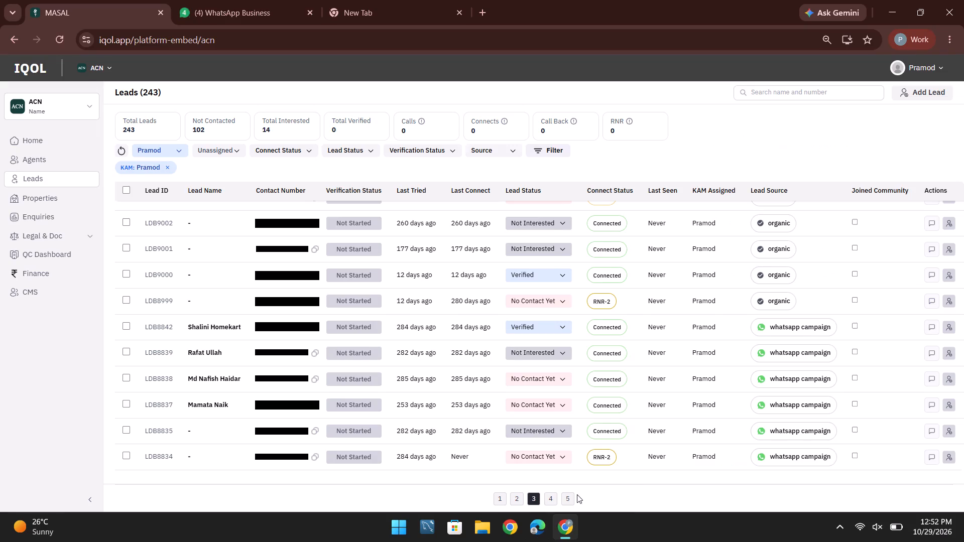
pyautogui.click(555, 499)
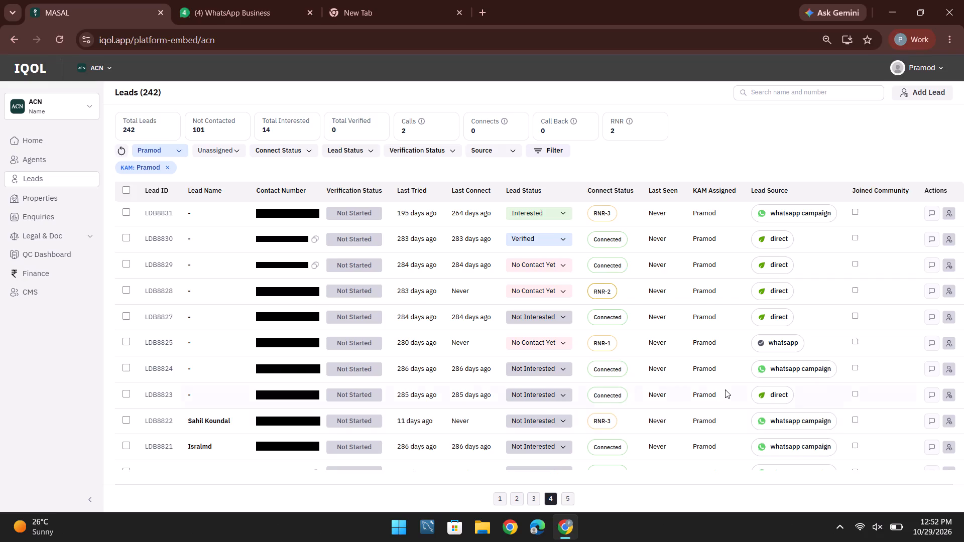
pyautogui.click(934, 240)
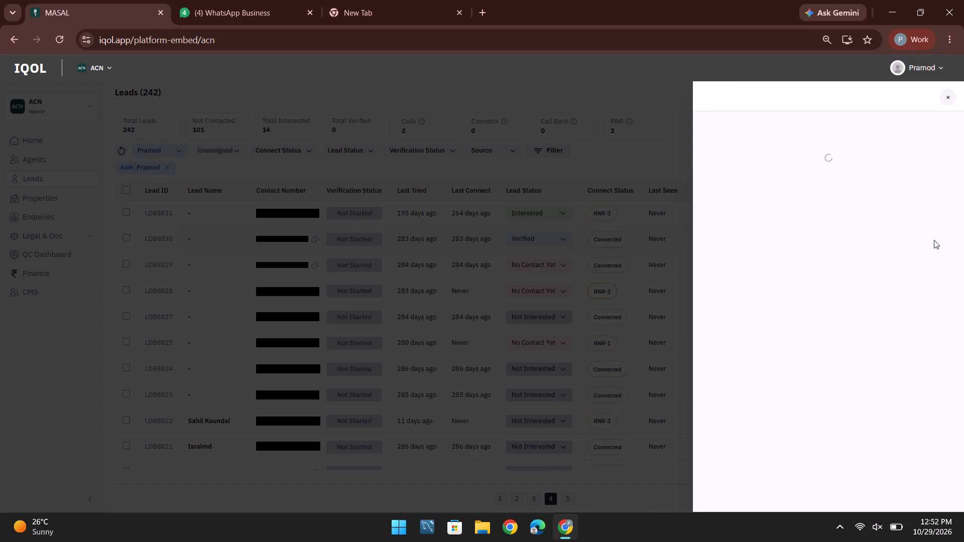
pyautogui.click(658, 506)
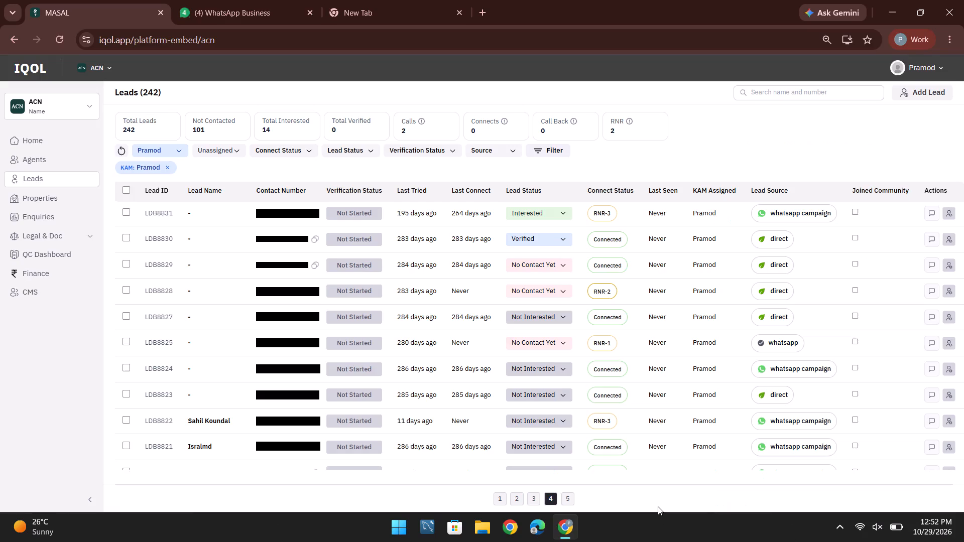
pyautogui.click(930, 212)
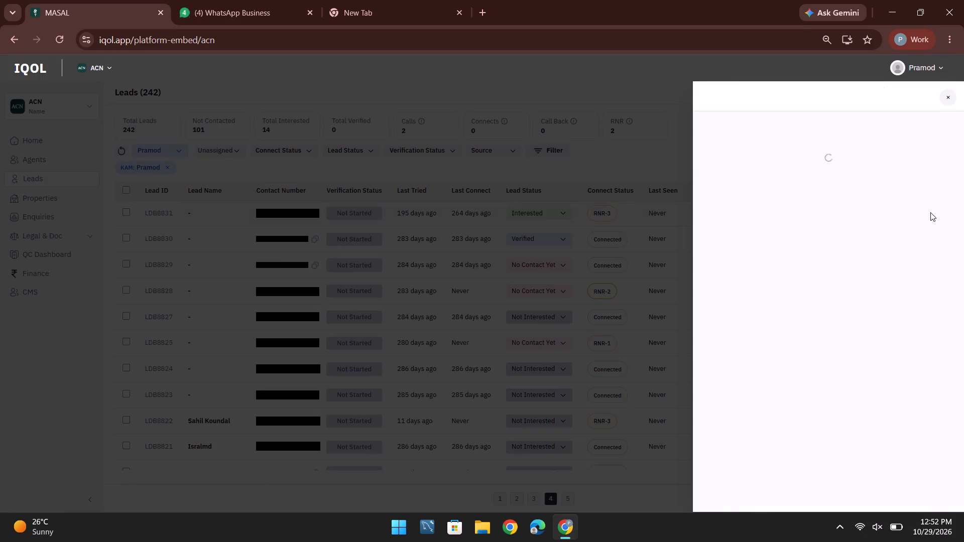
pyautogui.scroll(-3, 810, 398)
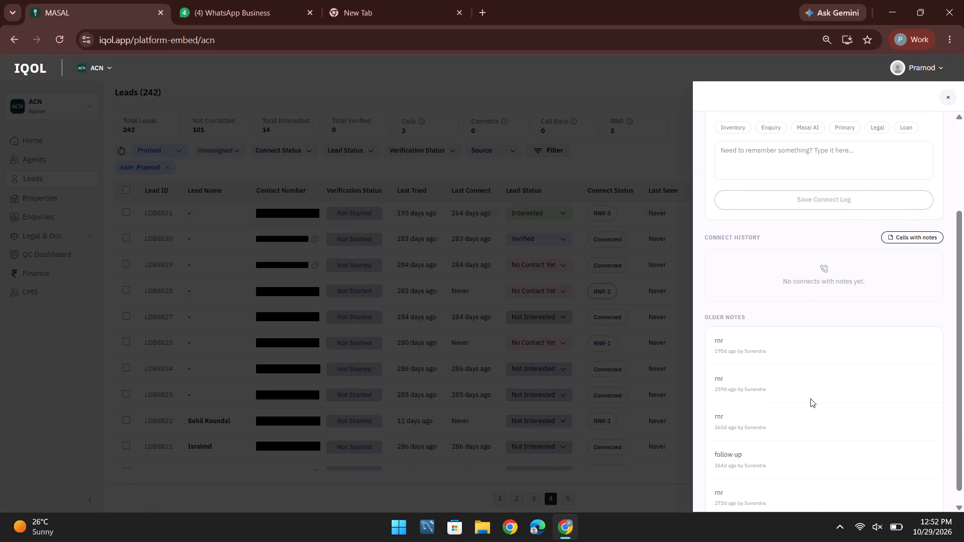
pyautogui.scroll(2, 810, 398)
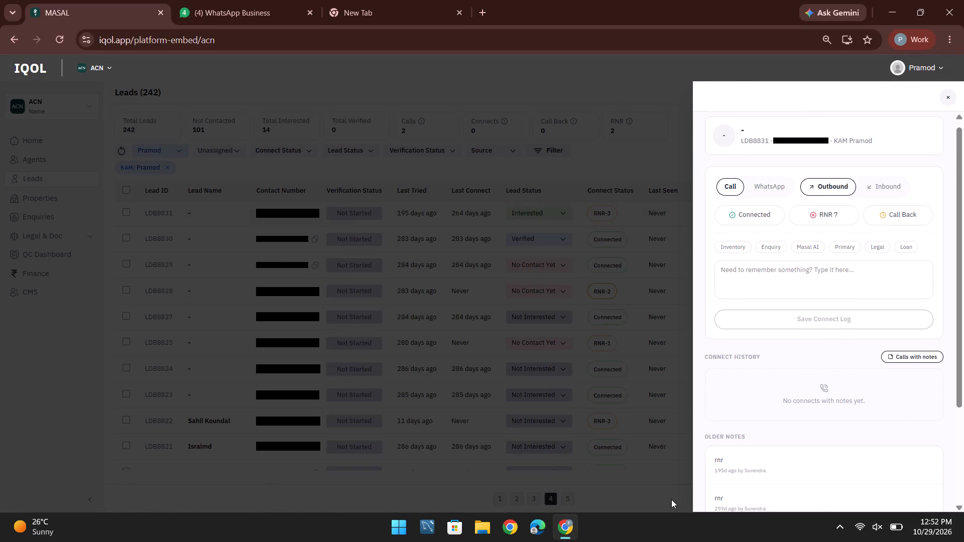
pyautogui.click(679, 469)
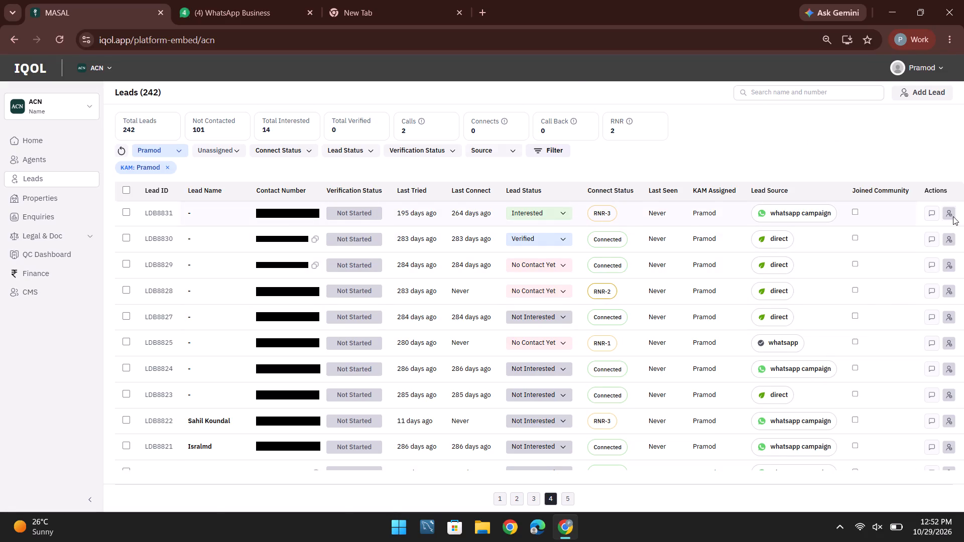
pyautogui.click(953, 216)
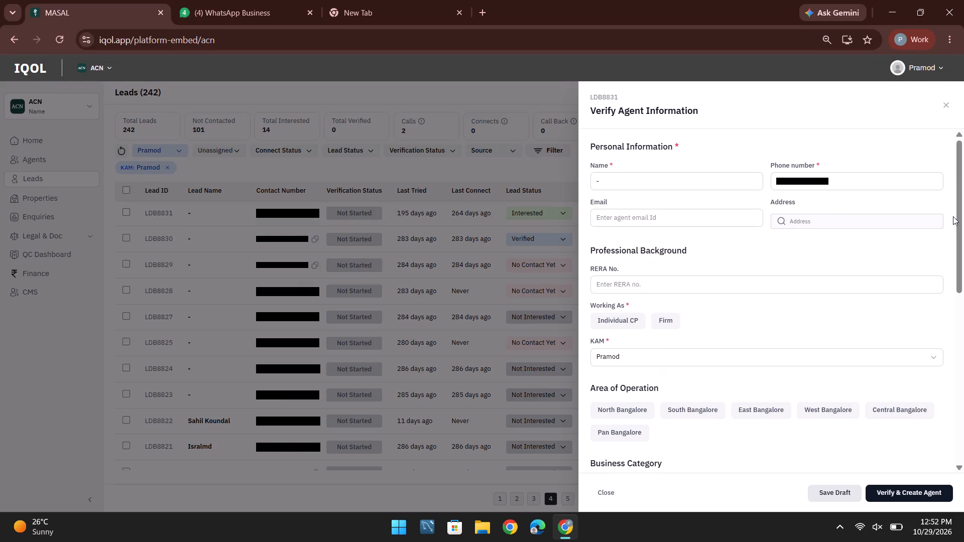
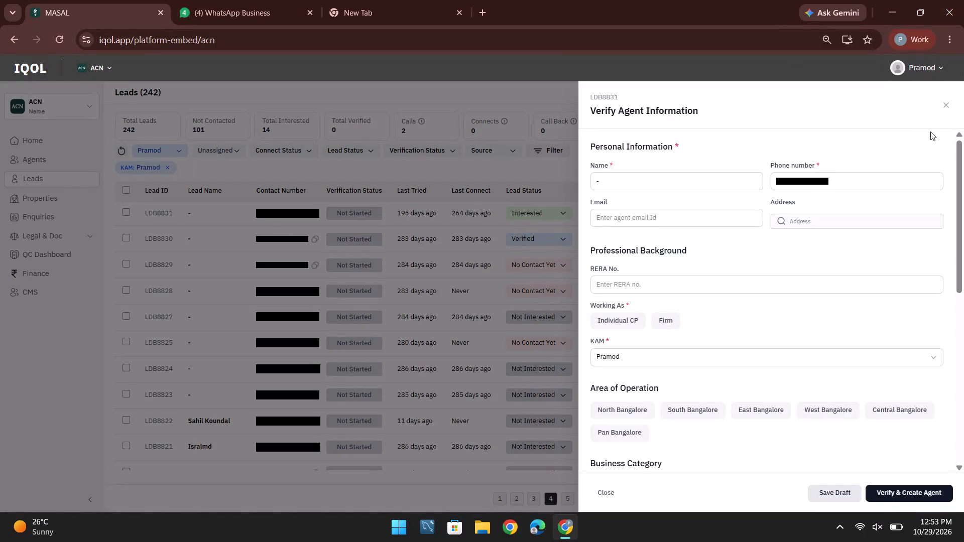
pyautogui.click(943, 107)
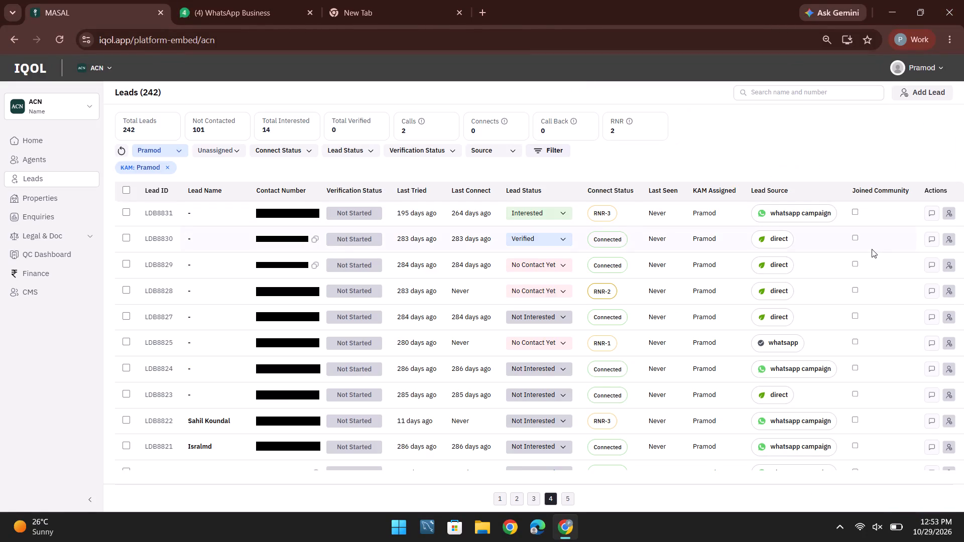
pyautogui.click(938, 218)
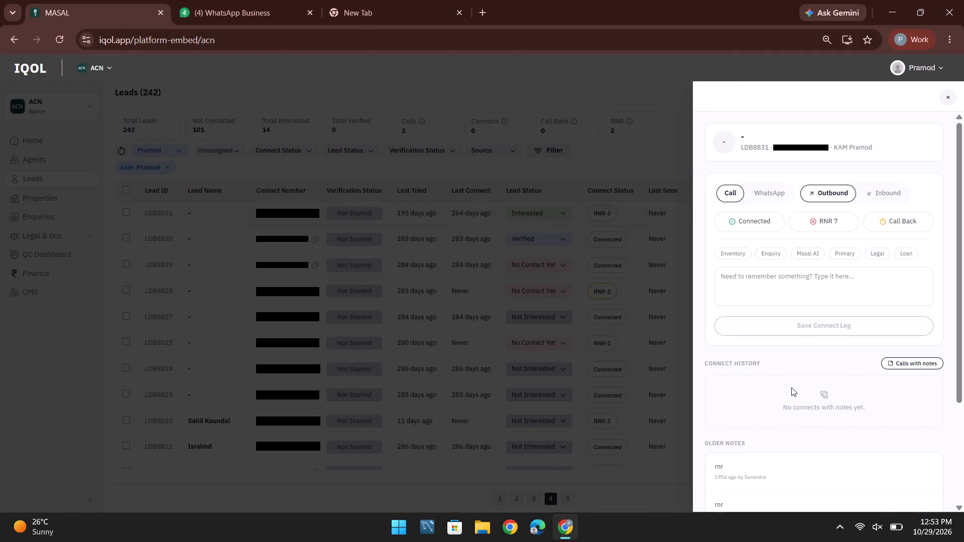
pyautogui.click(845, 225)
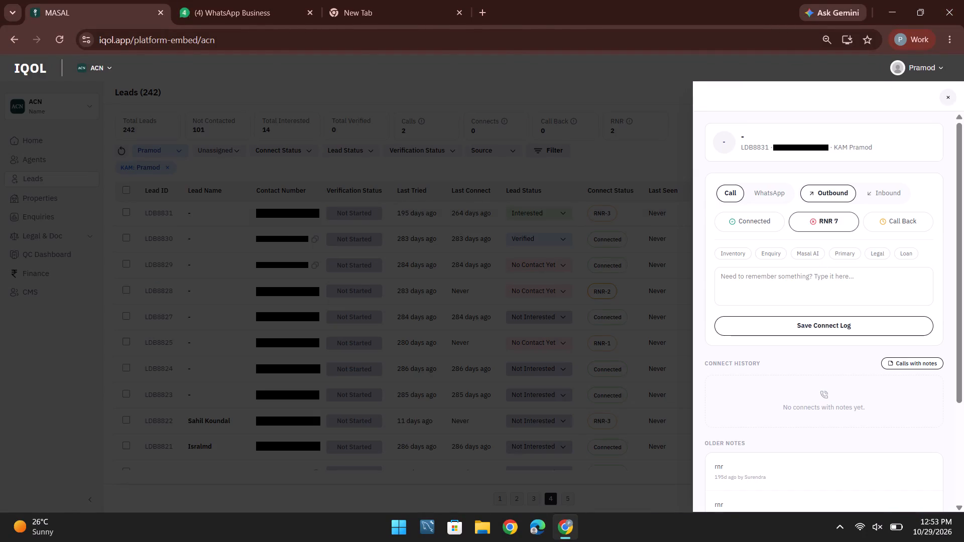
pyautogui.click(795, 289)
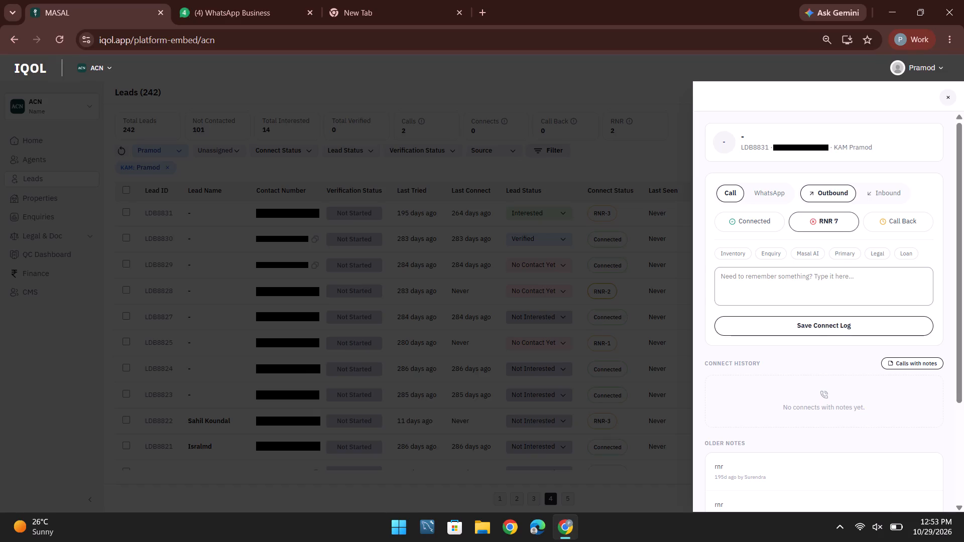
pyautogui.write('not reachable')
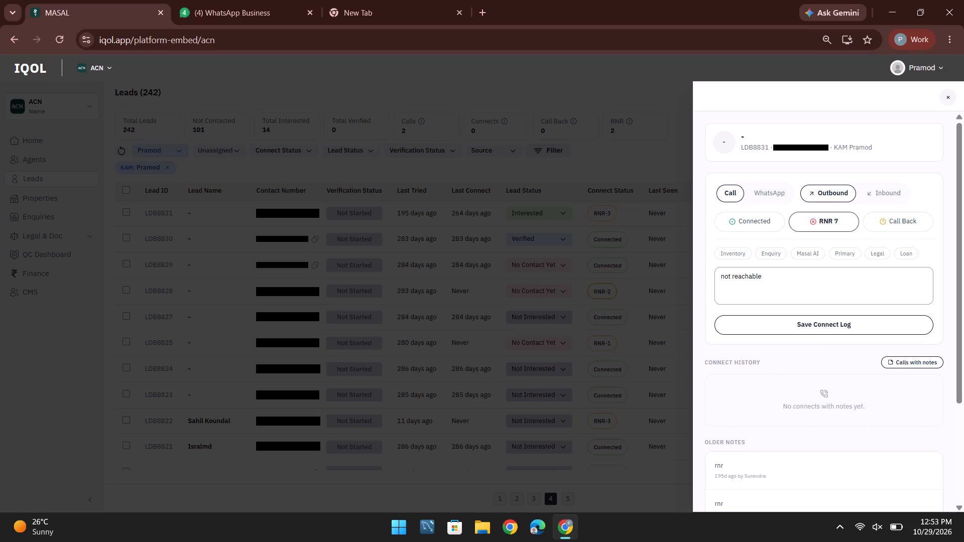
pyautogui.click(839, 331)
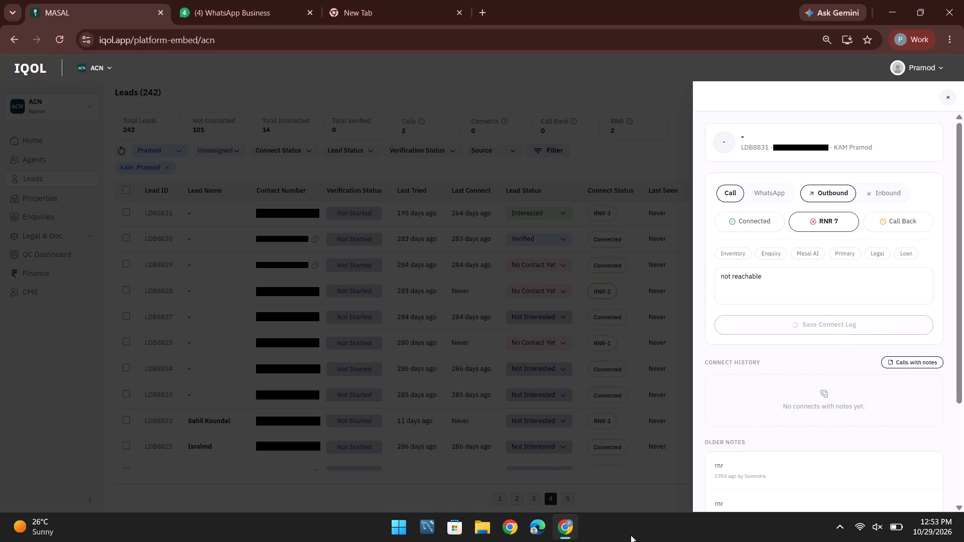
pyautogui.click(648, 488)
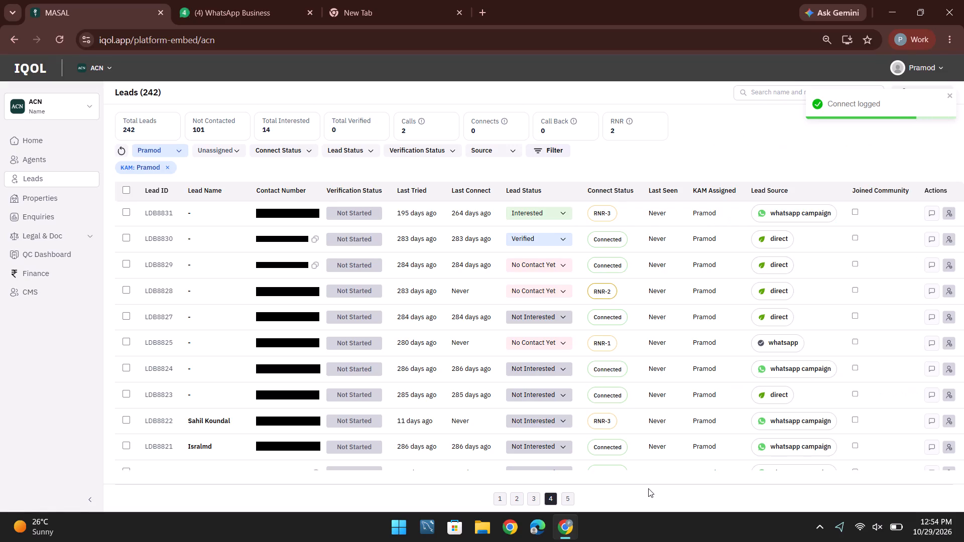
# Look through the leads further down page 4 for the next one to follow up.
pyautogui.scroll(-1, 829, 362)
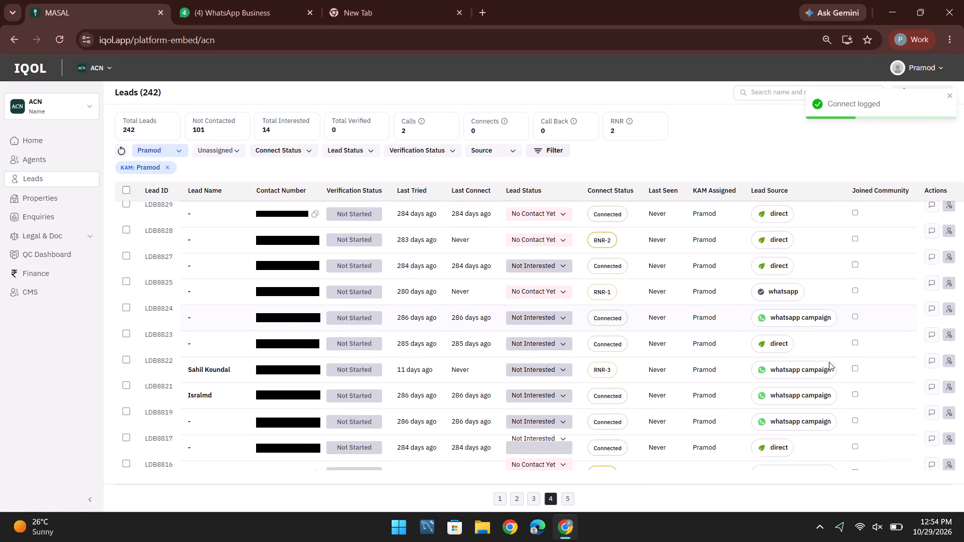
pyautogui.scroll(-1, 829, 362)
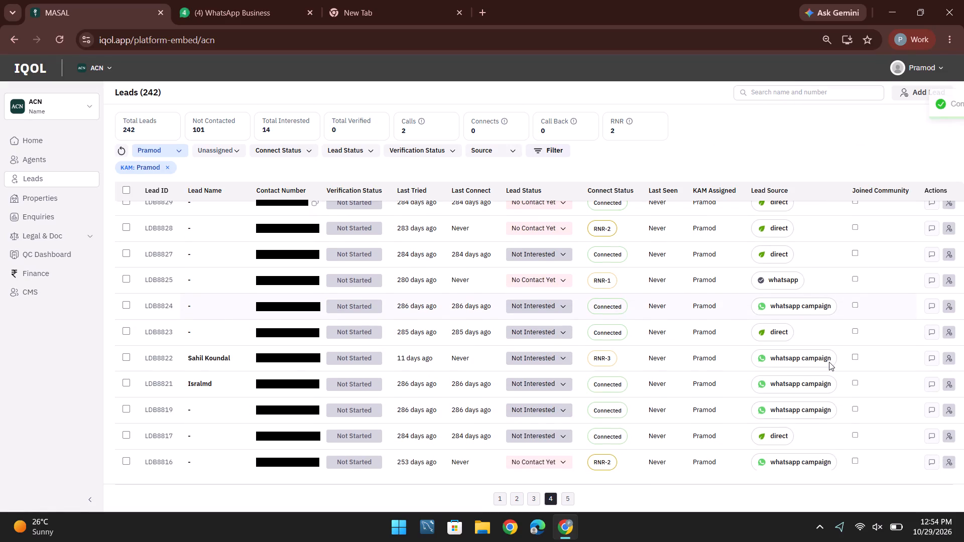
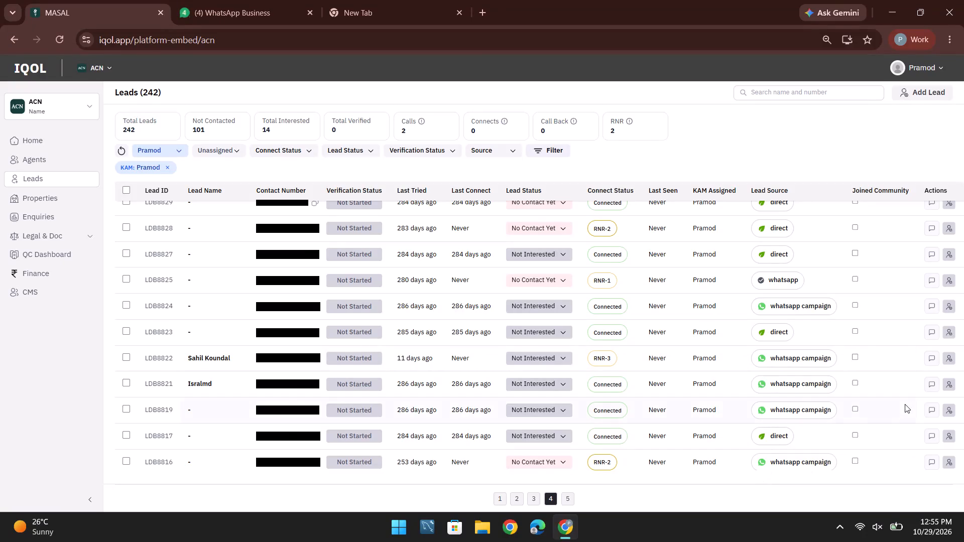
pyautogui.click(932, 361)
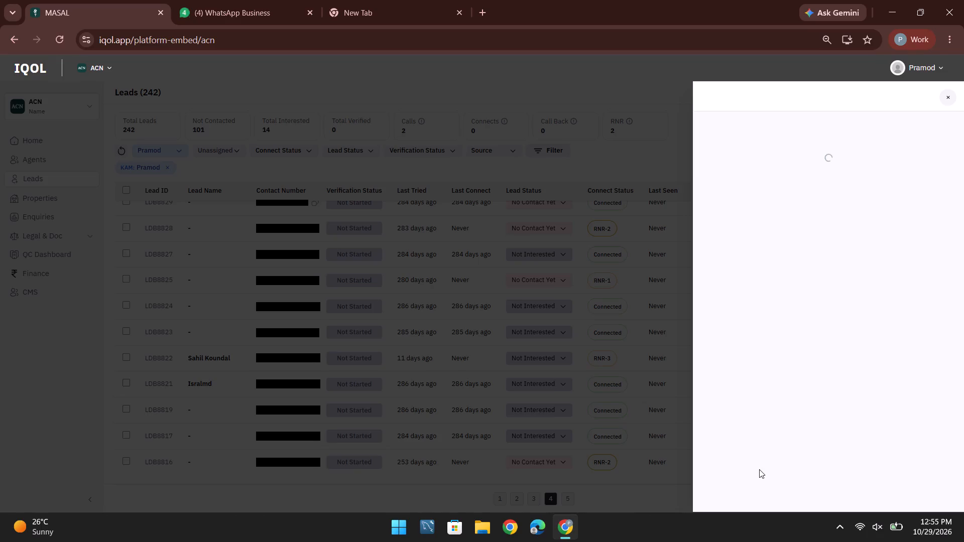
pyautogui.moveTo(759, 469); pyautogui.dragTo(679, 486)
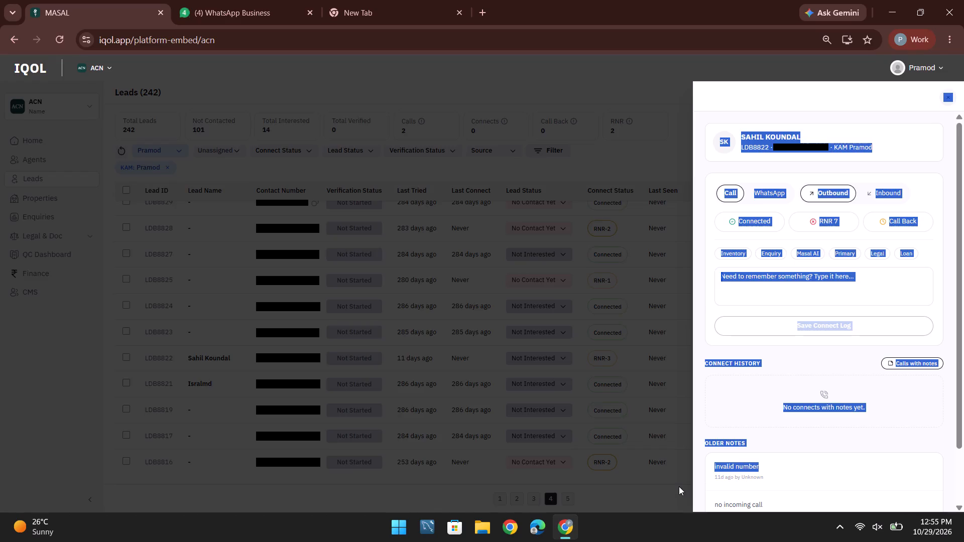
pyautogui.click(679, 486)
pyautogui.scroll(-1, 790, 392)
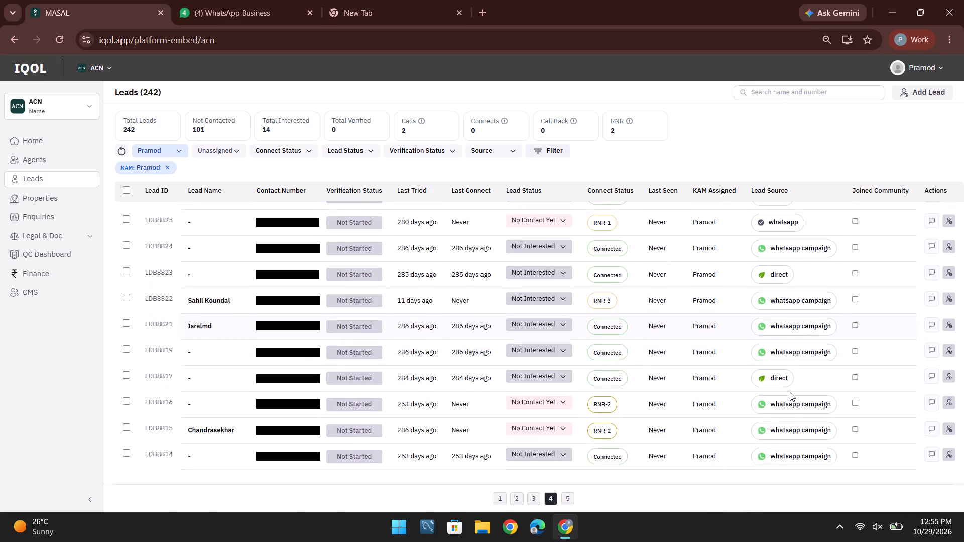
pyautogui.scroll(-2, 790, 392)
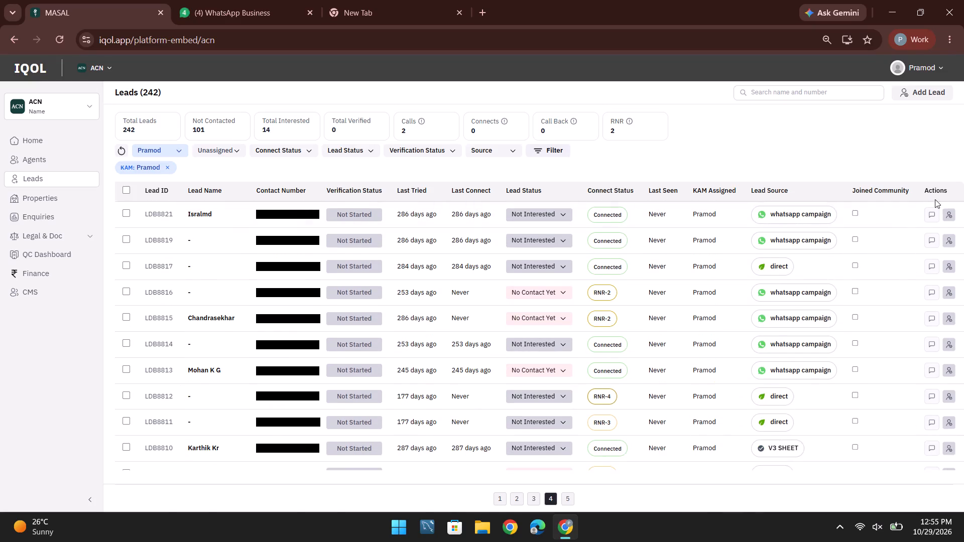
pyautogui.click(931, 212)
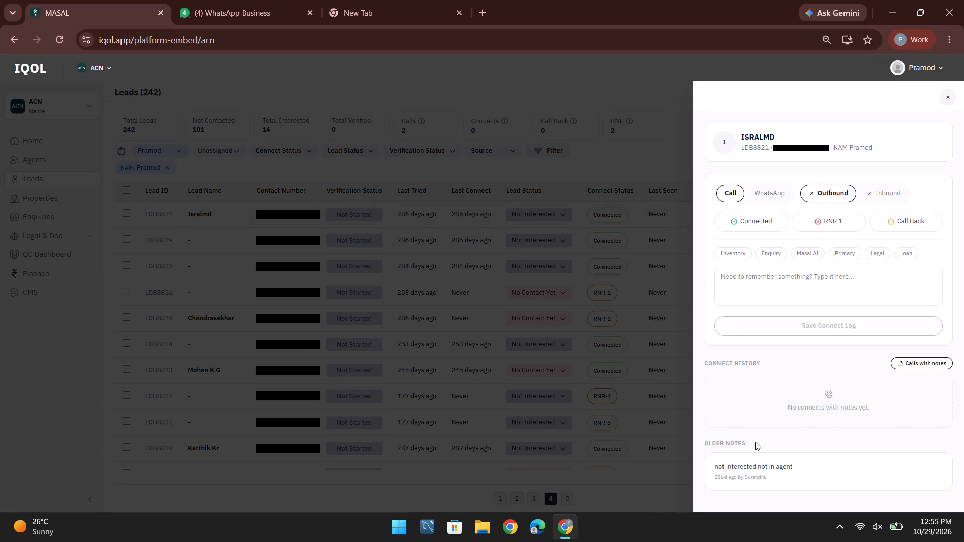
pyautogui.click(673, 502)
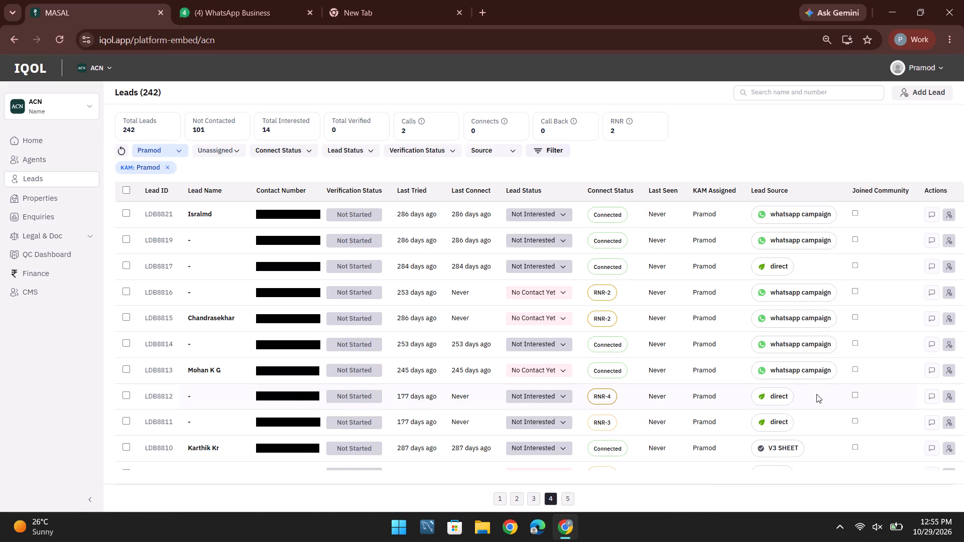
pyautogui.click(928, 320)
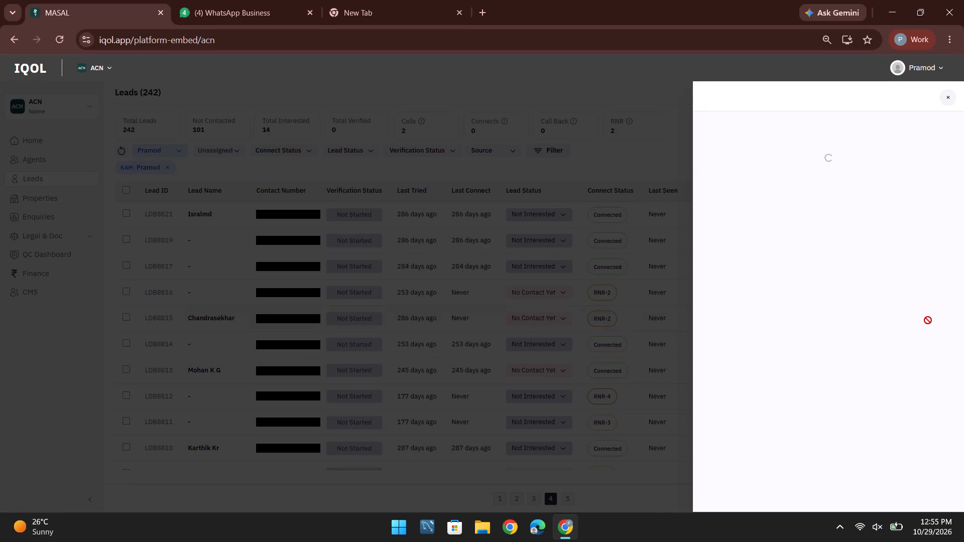
pyautogui.scroll(-2, 765, 472)
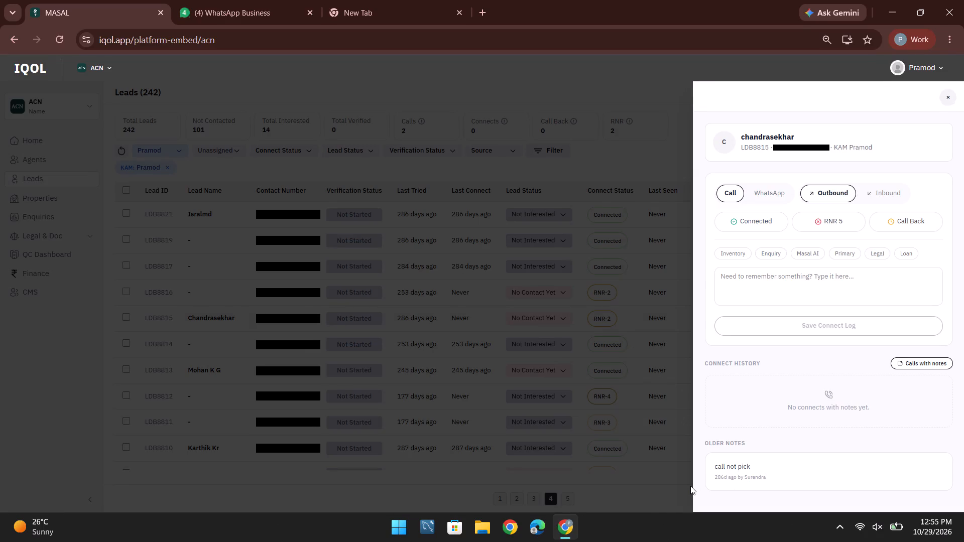
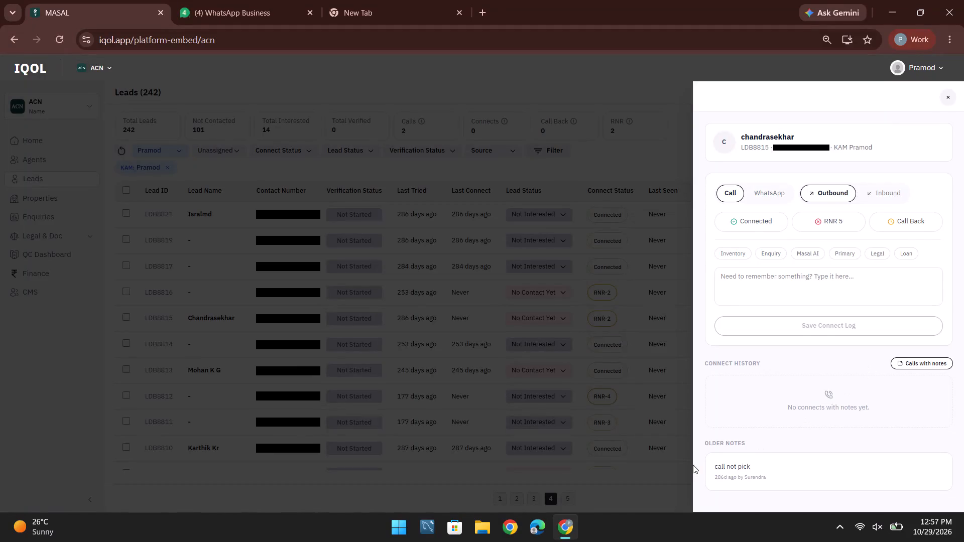
pyautogui.click(667, 487)
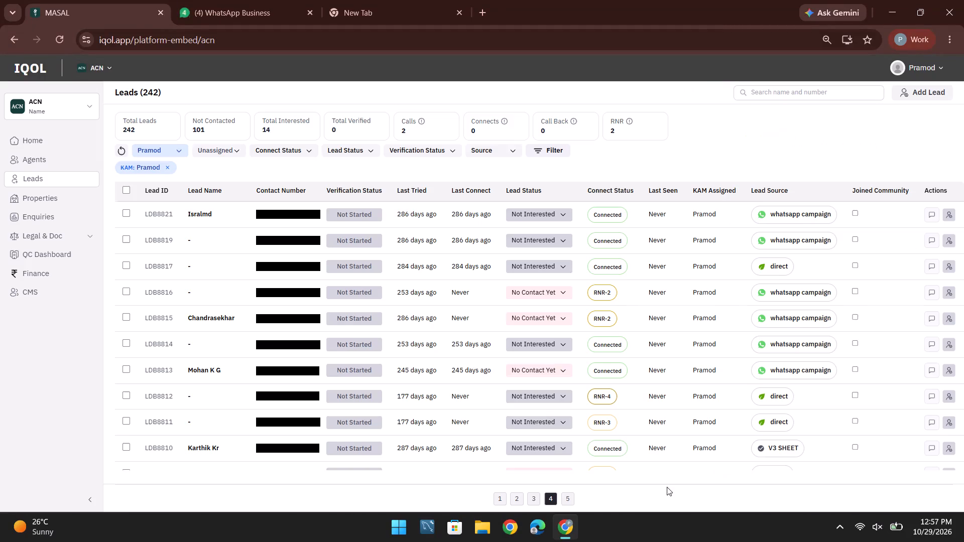
pyautogui.click(935, 316)
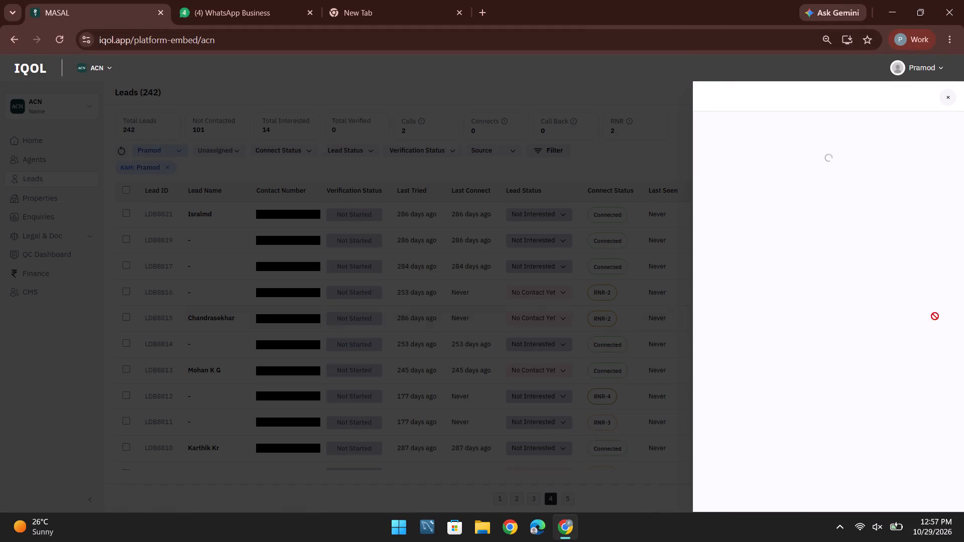
pyautogui.click(840, 227)
pyautogui.click(816, 281)
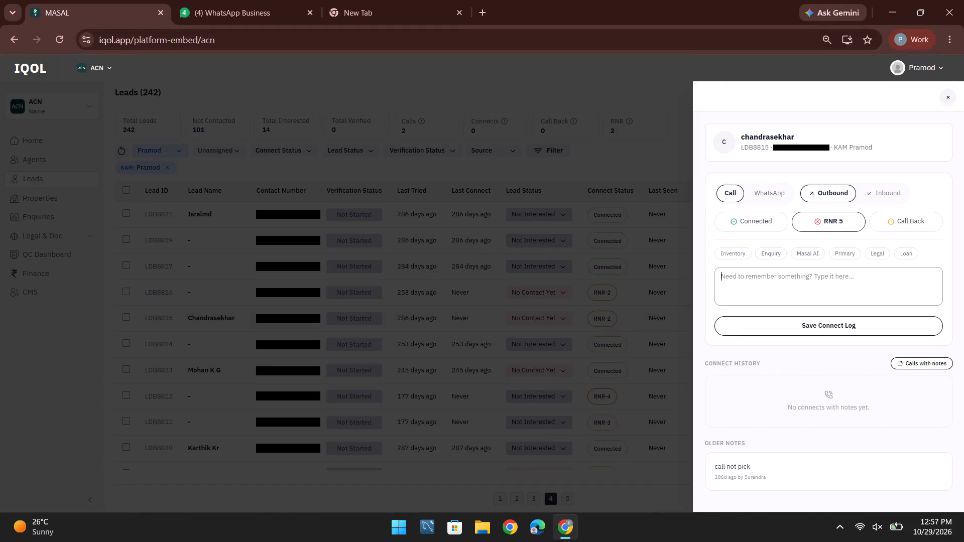
pyautogui.write('rnr')
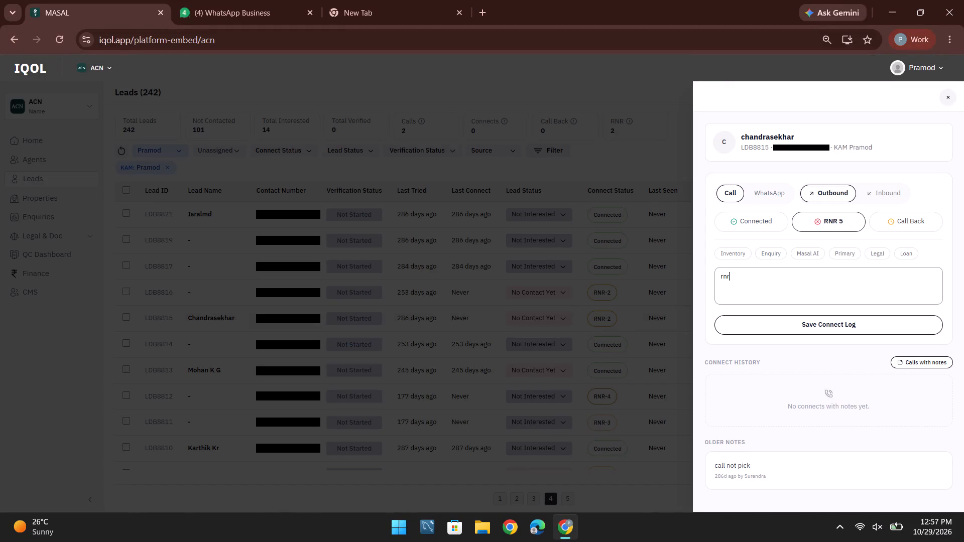
pyautogui.click(843, 329)
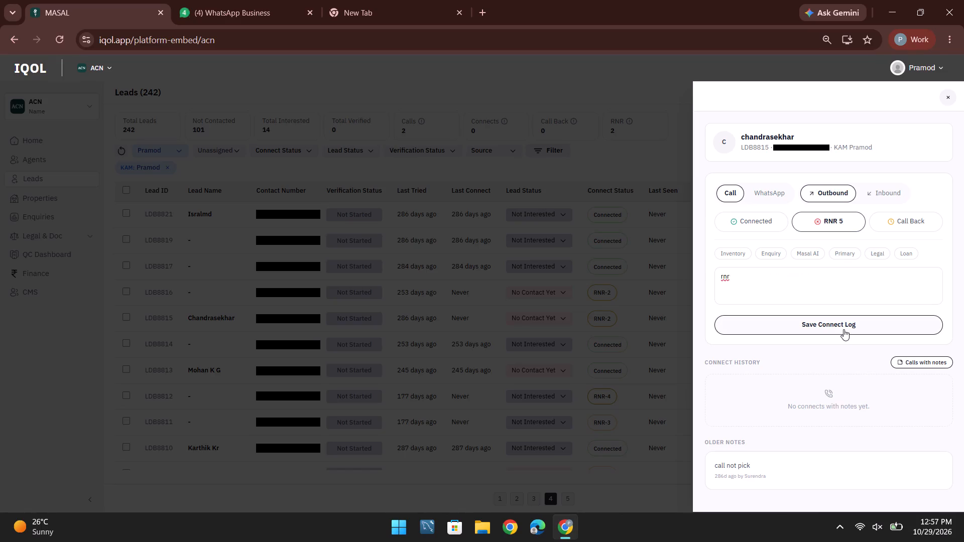
pyautogui.click(667, 491)
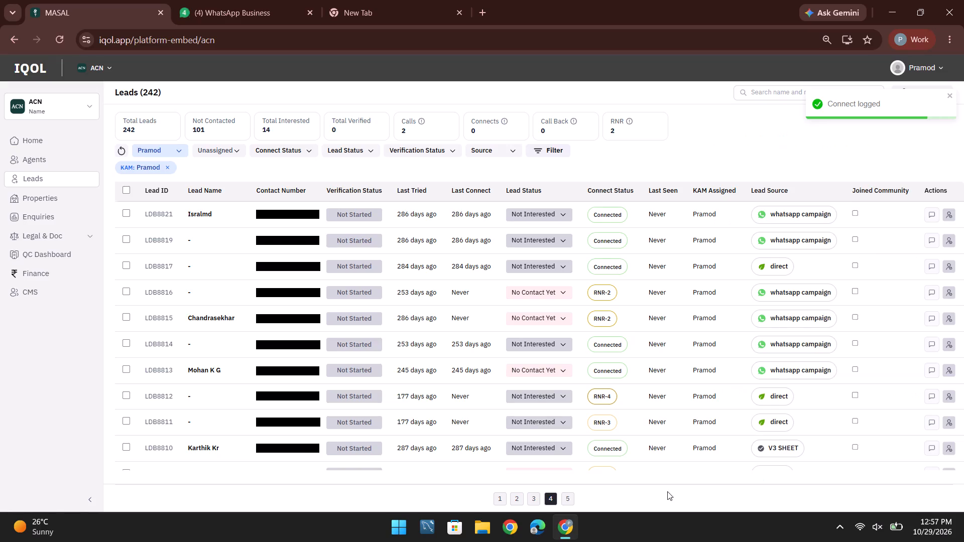
pyautogui.hscroll(2, 768, 400)
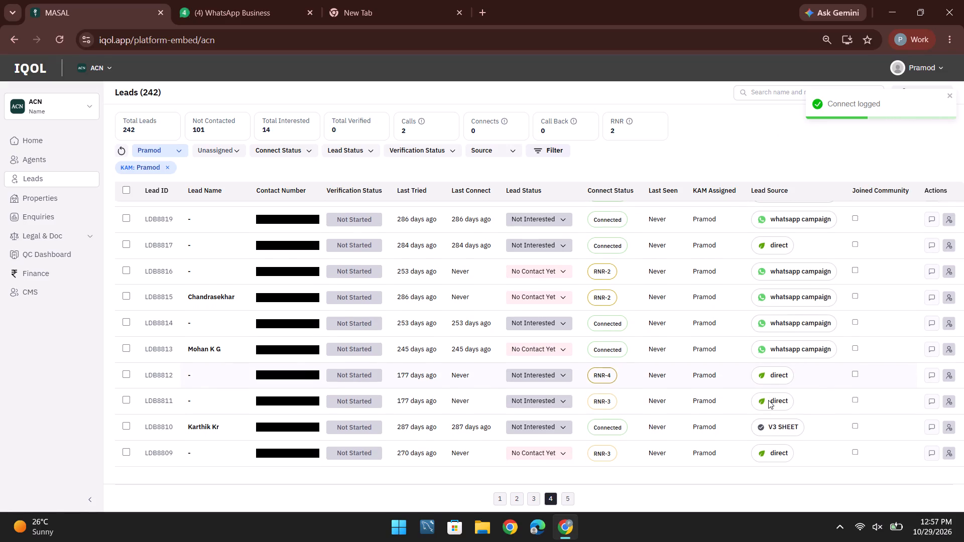
pyautogui.hscroll(4, 768, 400)
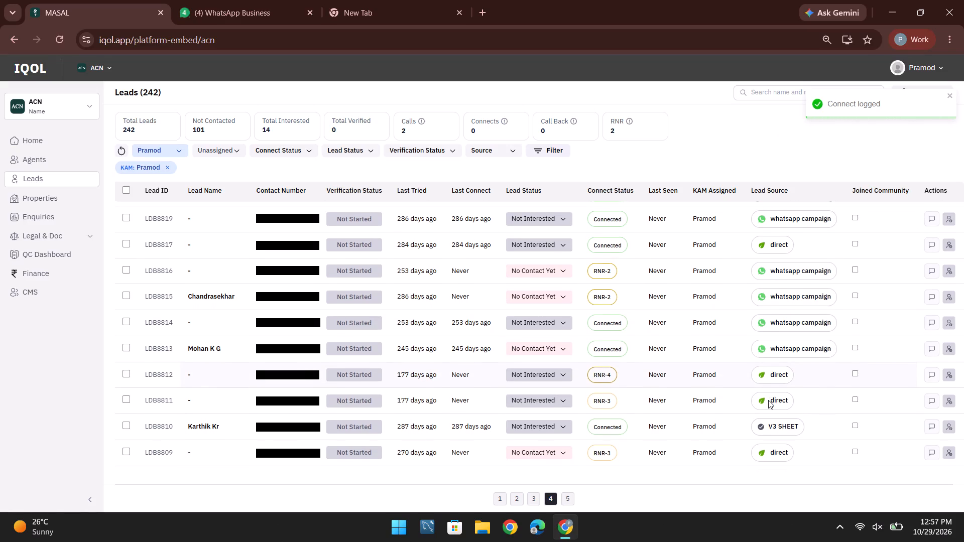
pyautogui.hscroll(2, 768, 400)
pyautogui.scroll(-2, 768, 400)
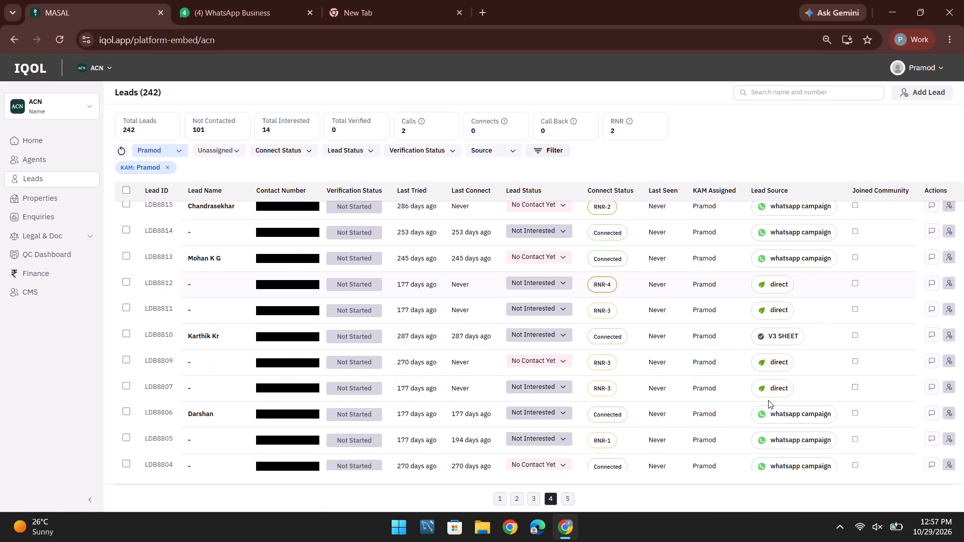
pyautogui.scroll(-1, 768, 400)
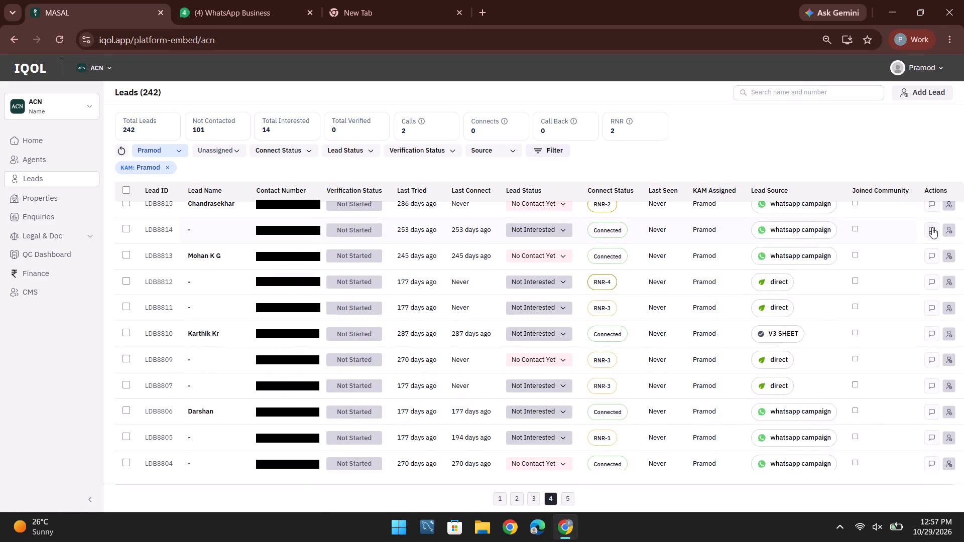
pyautogui.click(932, 227)
pyautogui.click(665, 495)
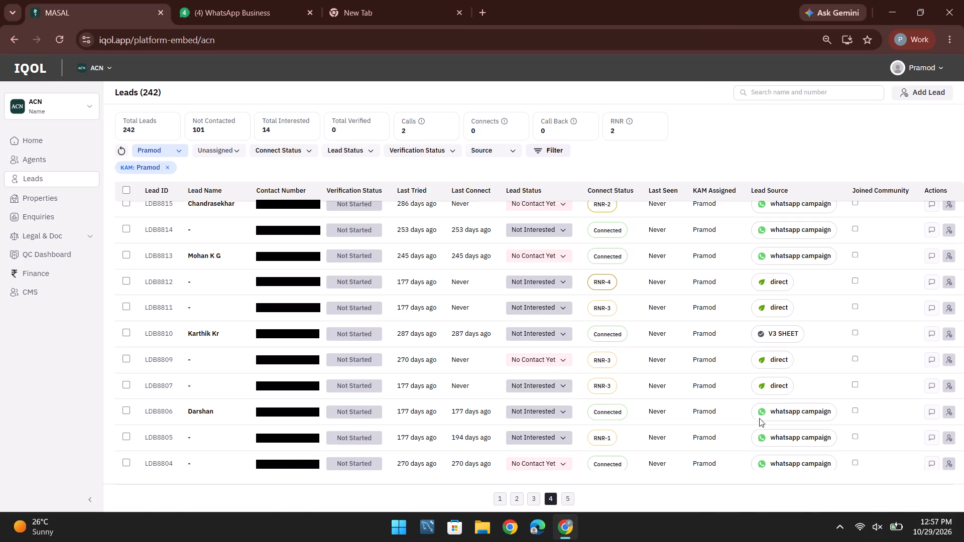
pyautogui.scroll(-1, 763, 413)
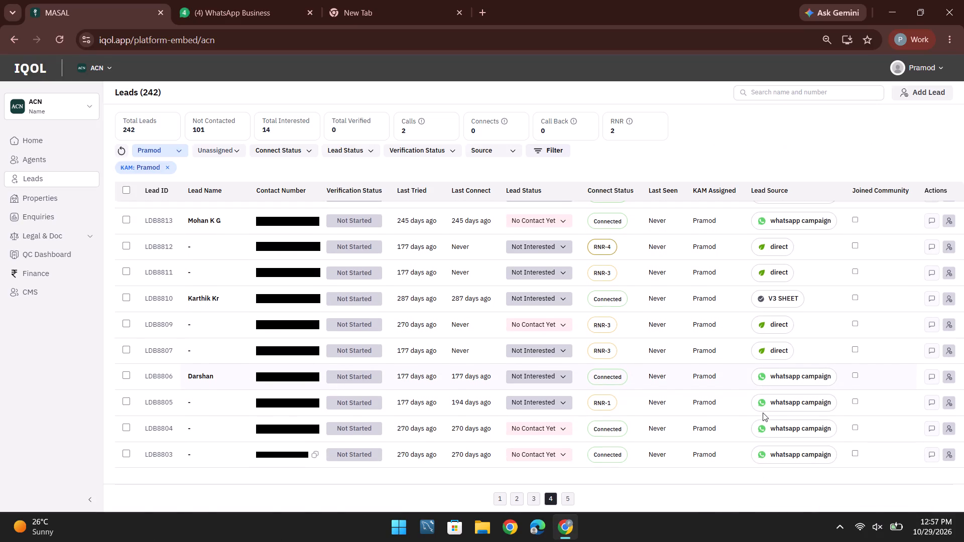
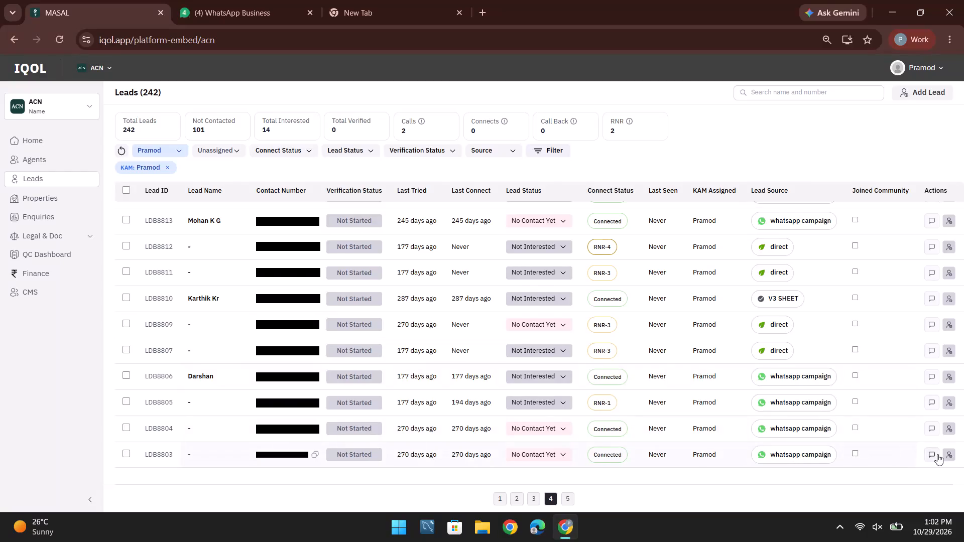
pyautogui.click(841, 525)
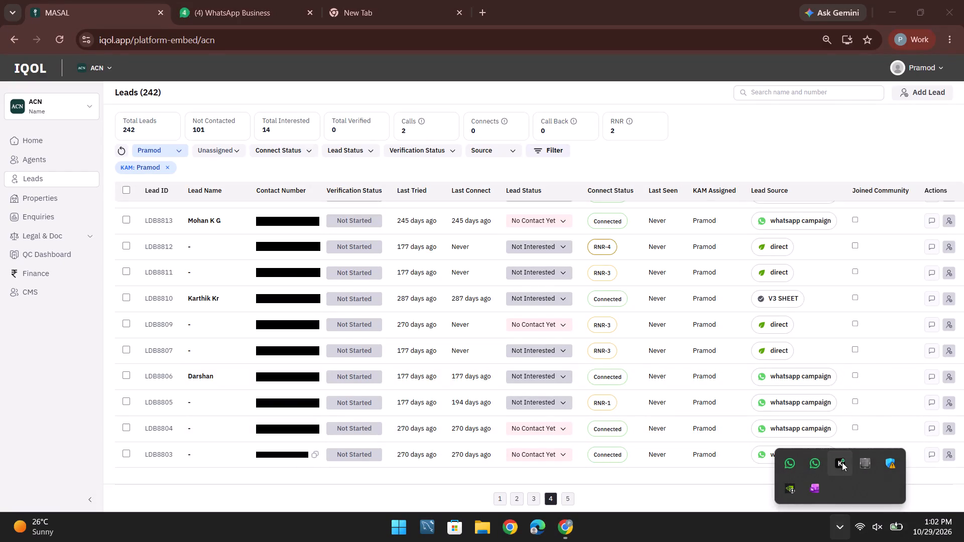
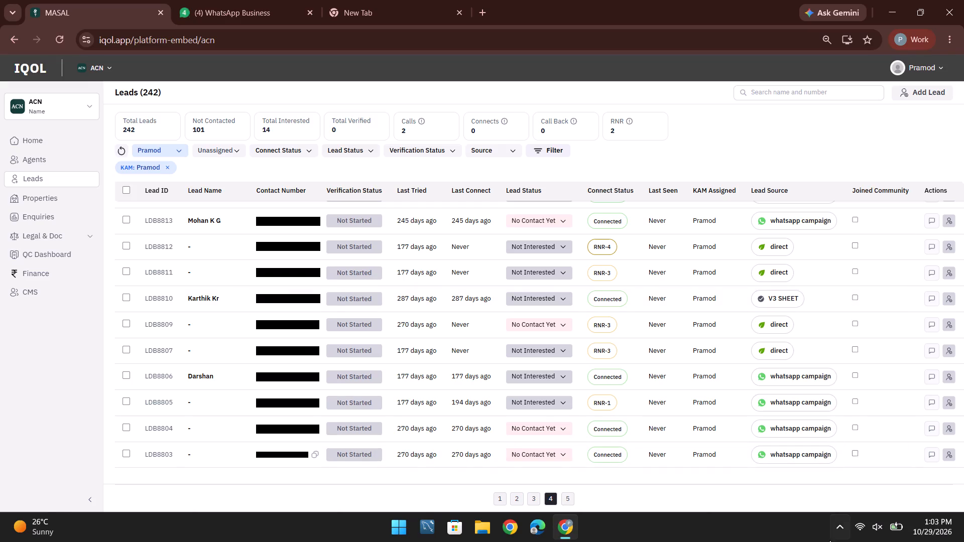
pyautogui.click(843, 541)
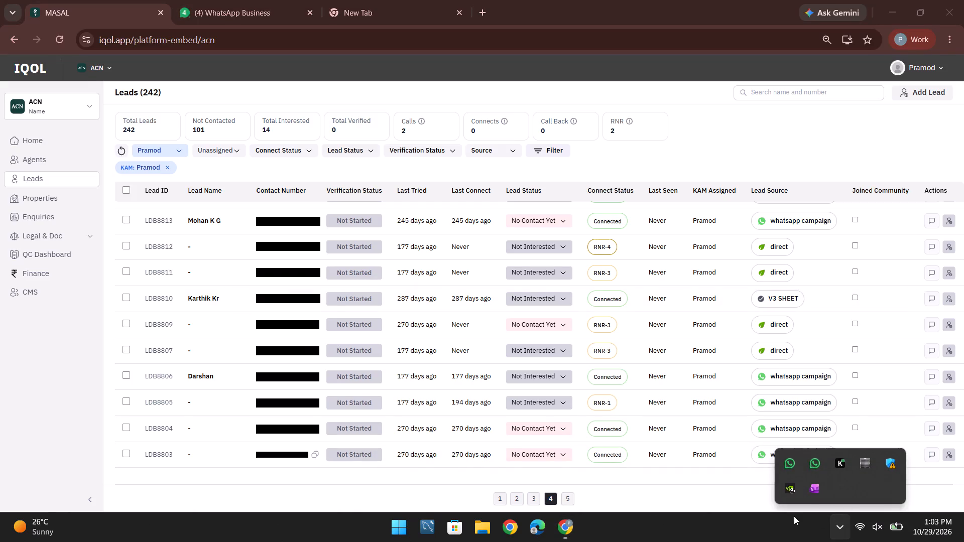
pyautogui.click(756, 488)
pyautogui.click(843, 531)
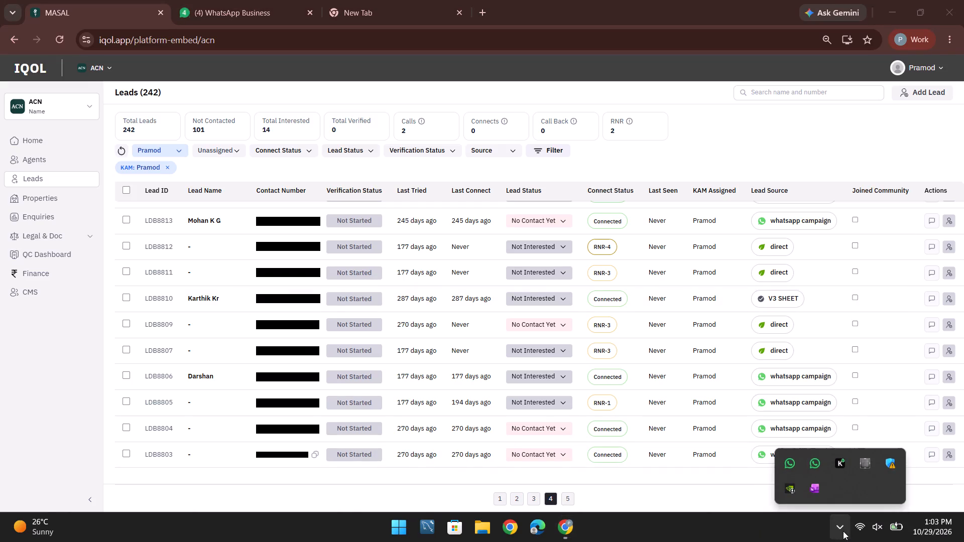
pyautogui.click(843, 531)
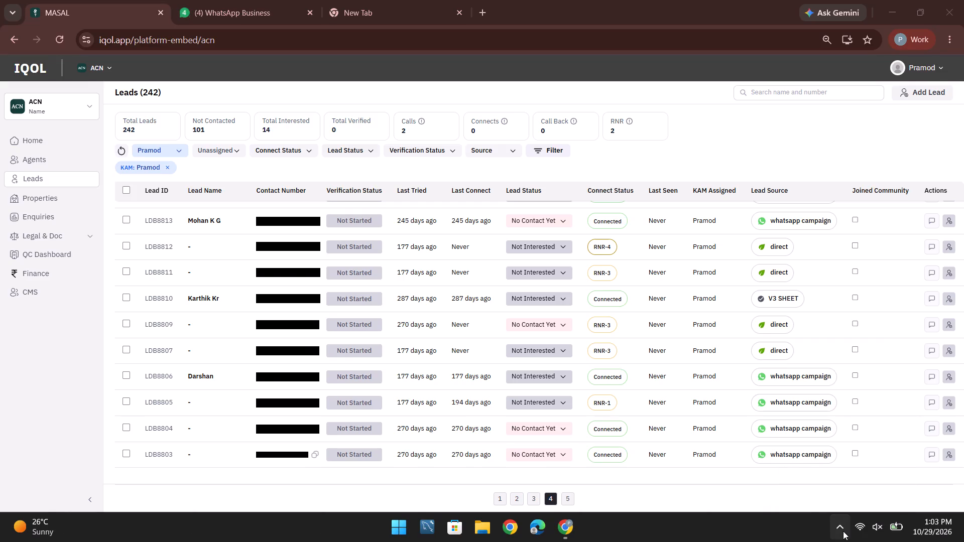
pyautogui.click(936, 298)
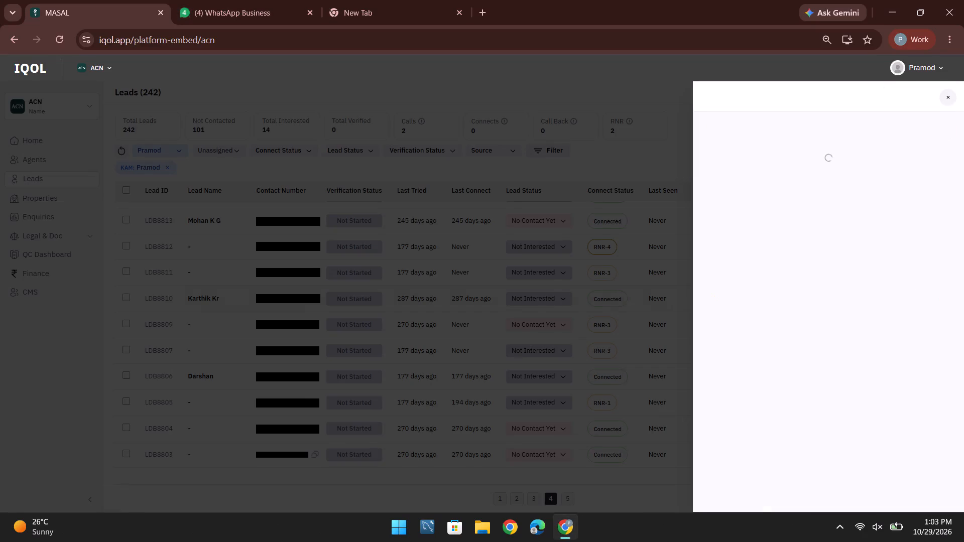
pyautogui.click(664, 484)
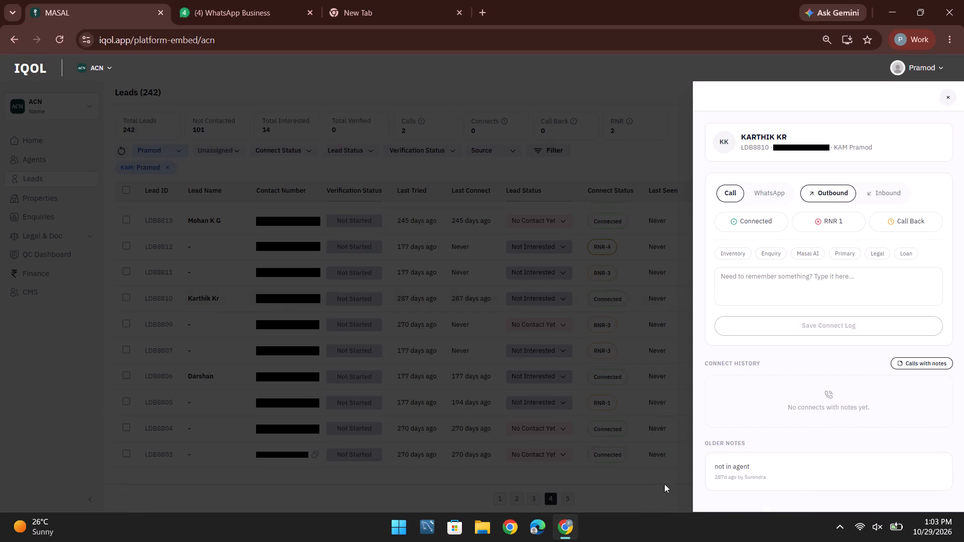
pyautogui.click(929, 376)
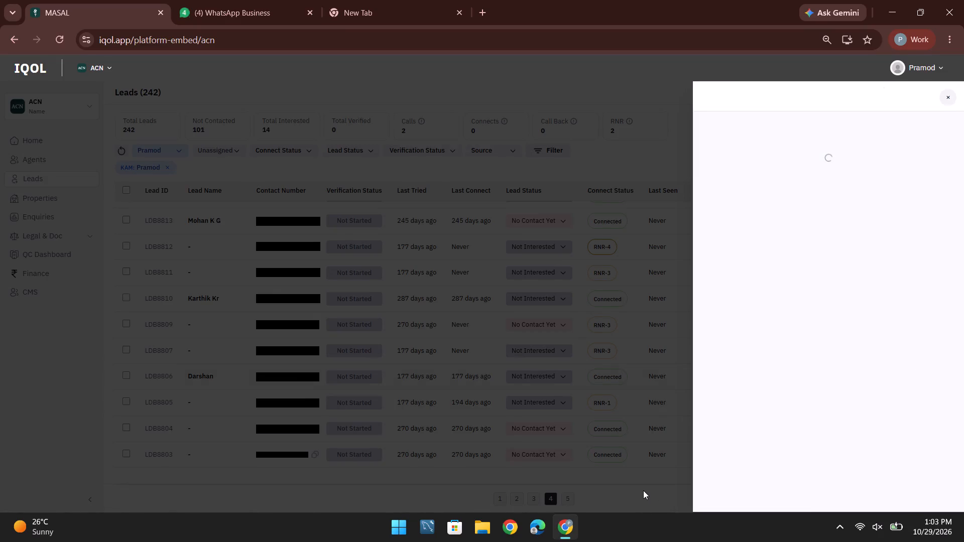
pyautogui.click(659, 488)
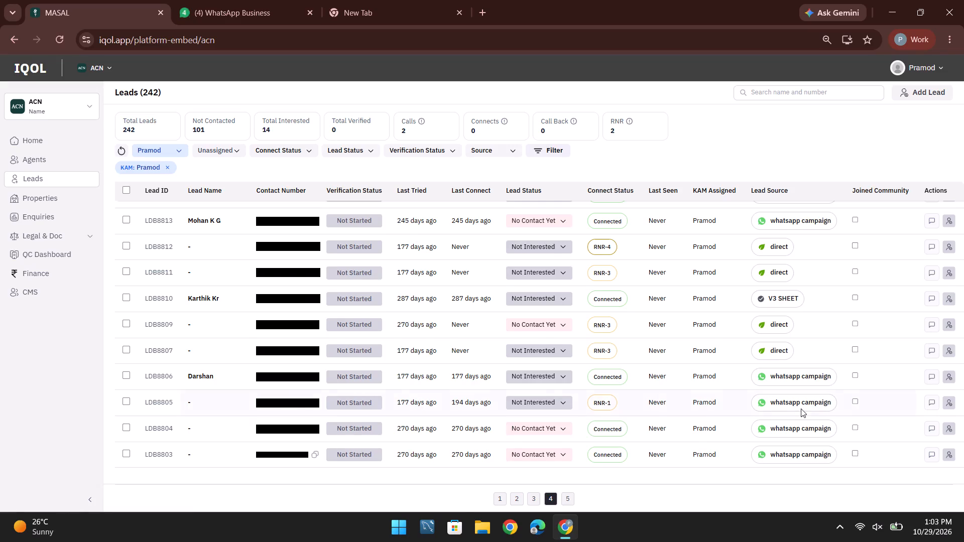
pyautogui.scroll(-1, 801, 409)
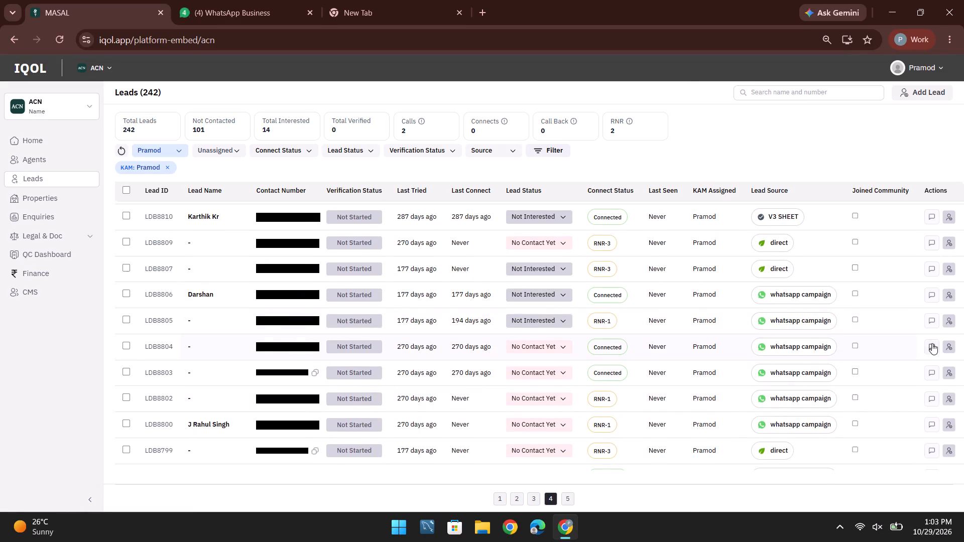
pyautogui.click(932, 343)
pyautogui.scroll(-1, 819, 448)
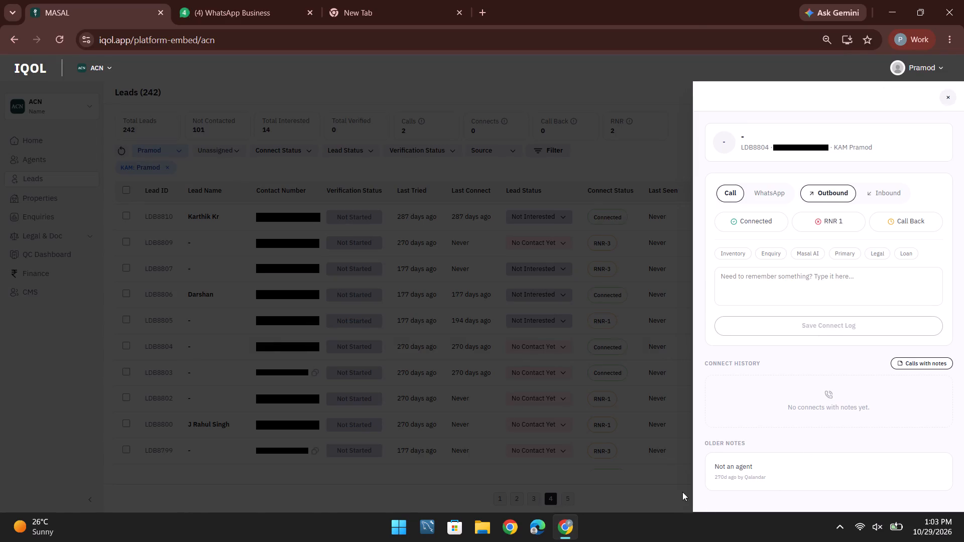
pyautogui.click(648, 482)
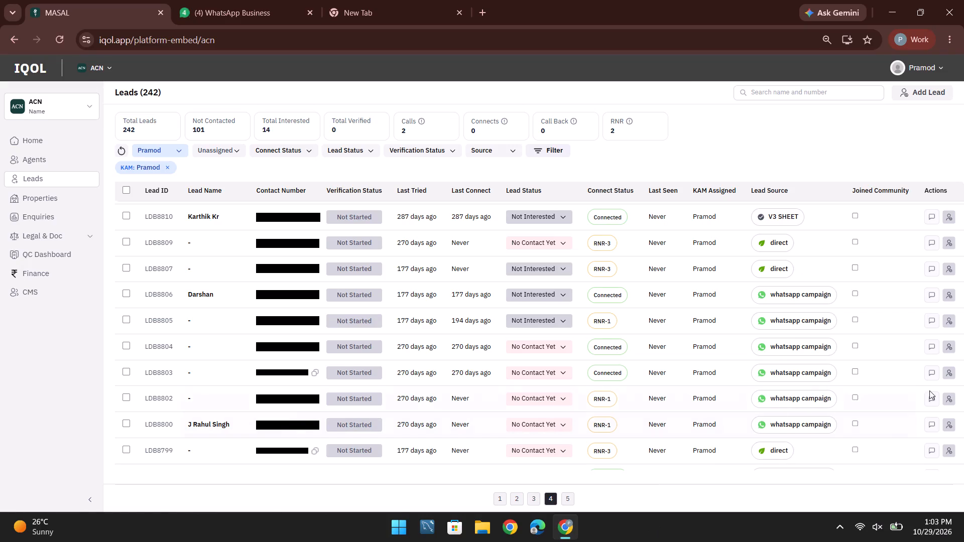
pyautogui.click(934, 377)
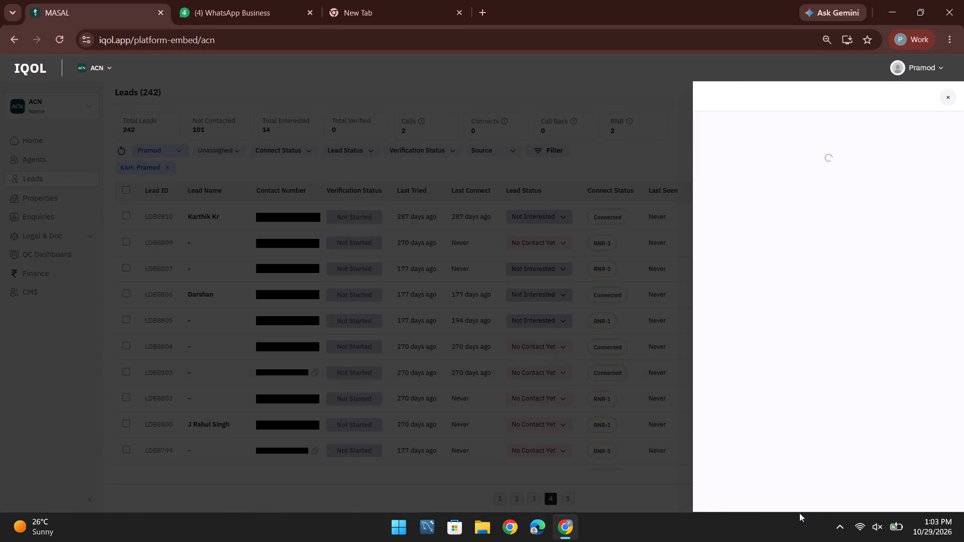
pyautogui.moveTo(776, 516); pyautogui.dragTo(780, 475)
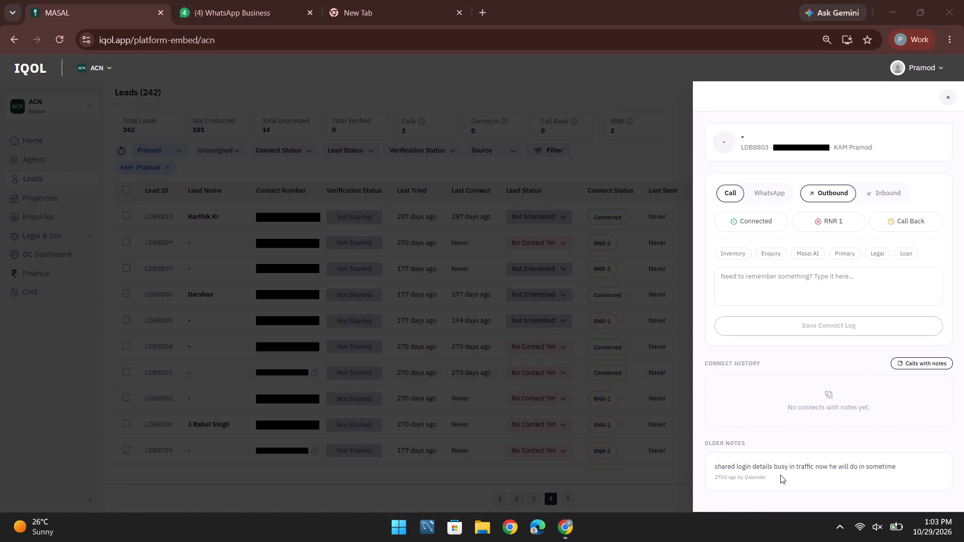
pyautogui.scroll(-1, 786, 465)
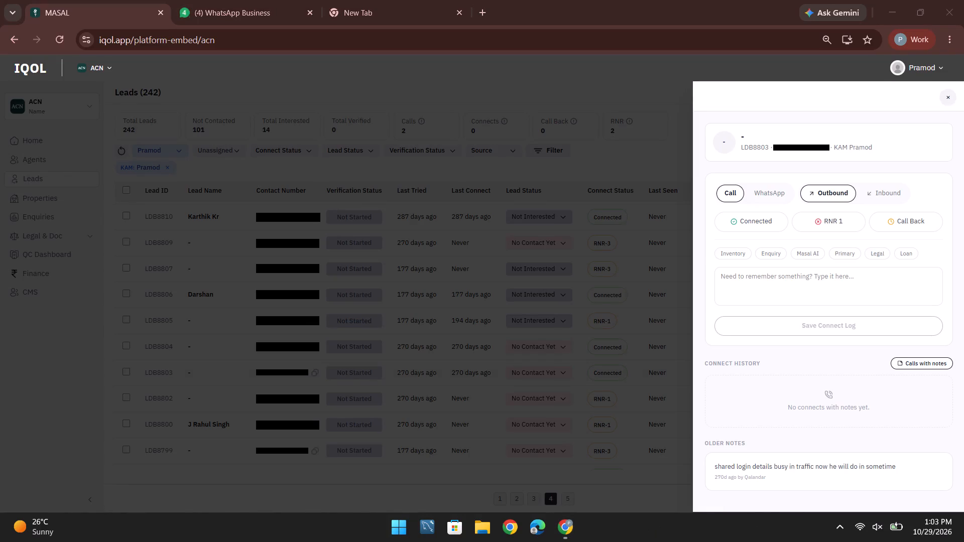
pyautogui.click(840, 462)
pyautogui.scroll(-1, 840, 462)
pyautogui.scroll(3, 855, 461)
pyautogui.scroll(4, 910, 188)
pyautogui.click(659, 481)
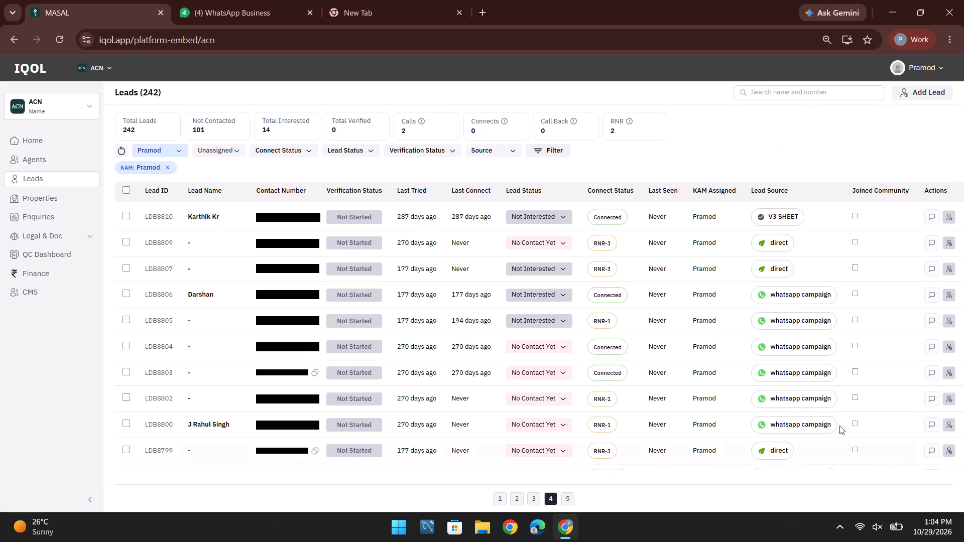
pyautogui.click(947, 366)
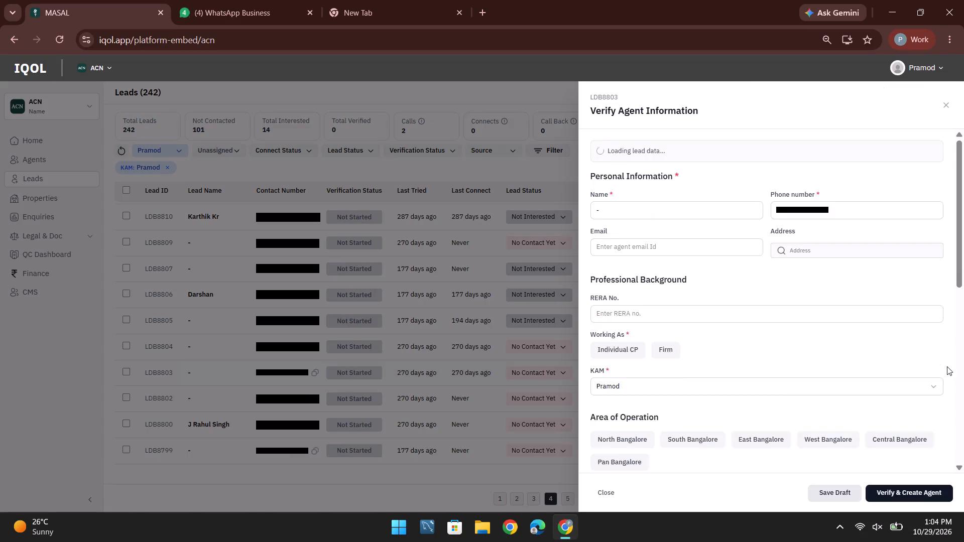